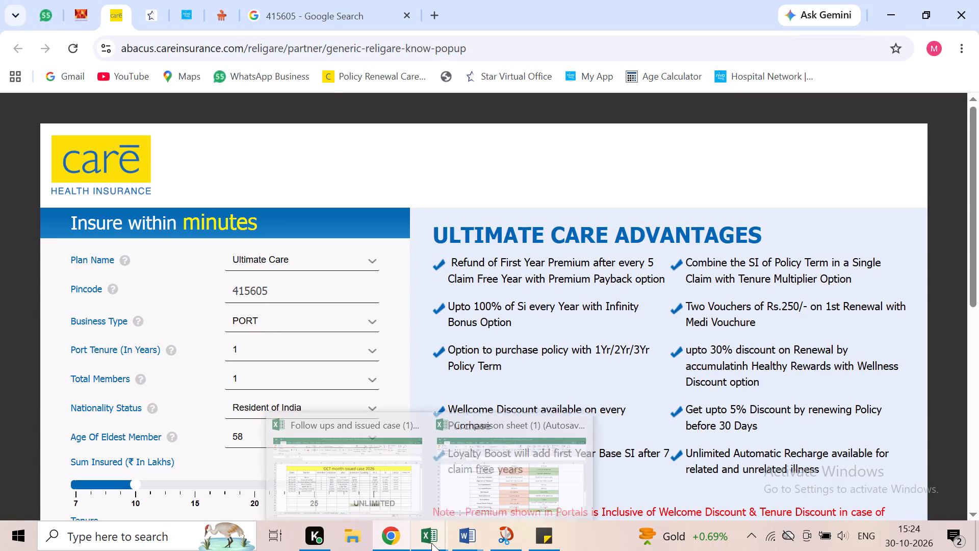
# Switch to the Comparison sheet workbook in Excel and open its Care Ultimate & HDFC sheet.
pyautogui.click(491, 484)
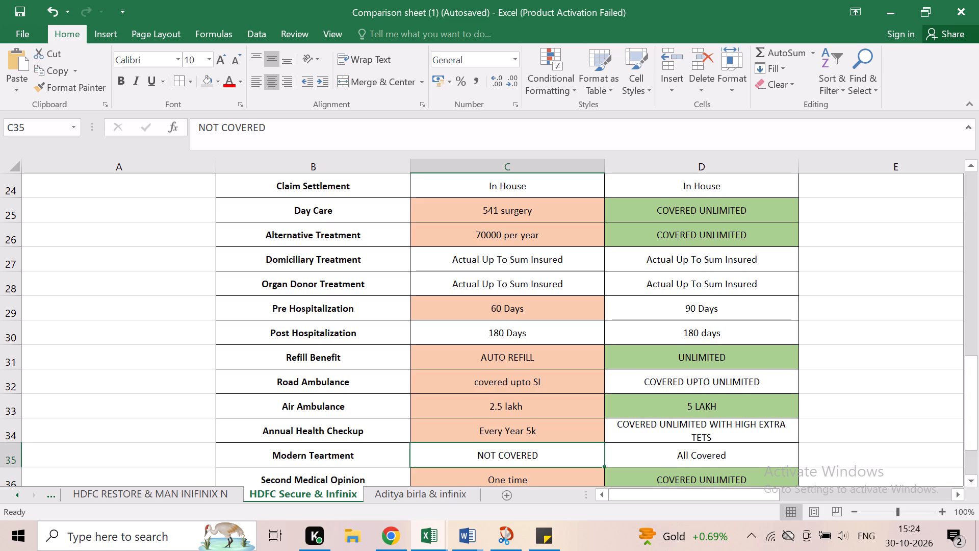
pyautogui.click(19, 492)
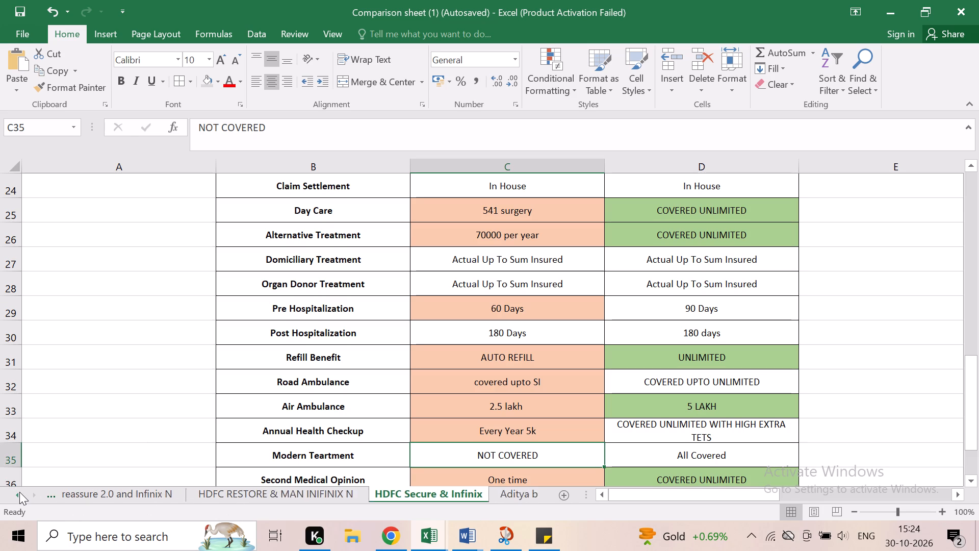
pyautogui.click(19, 492)
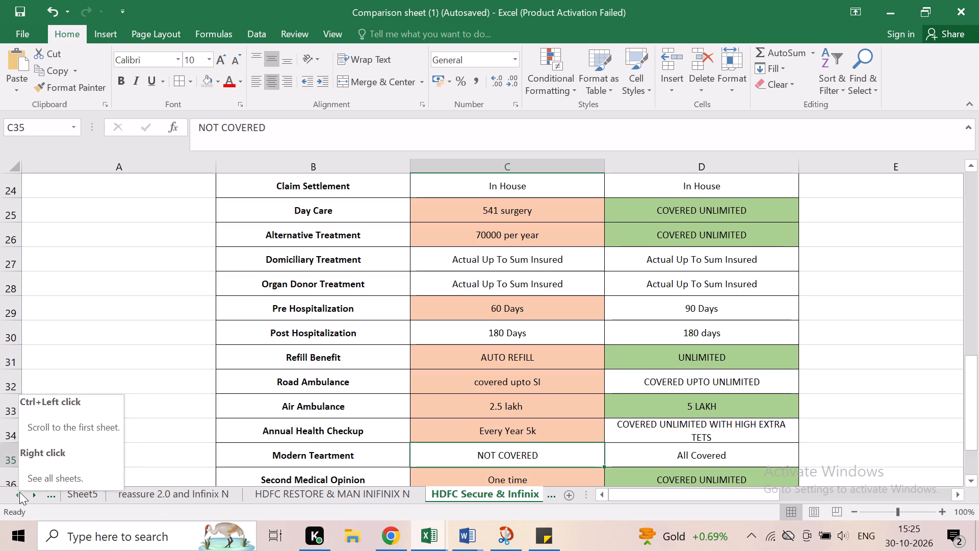
pyautogui.click(19, 492)
pyautogui.click(19, 492)
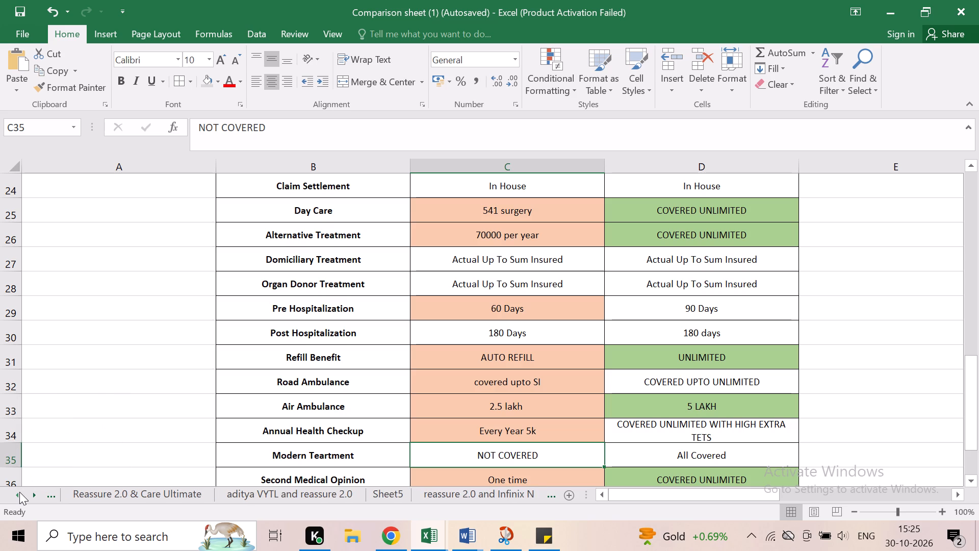
pyautogui.click(19, 492)
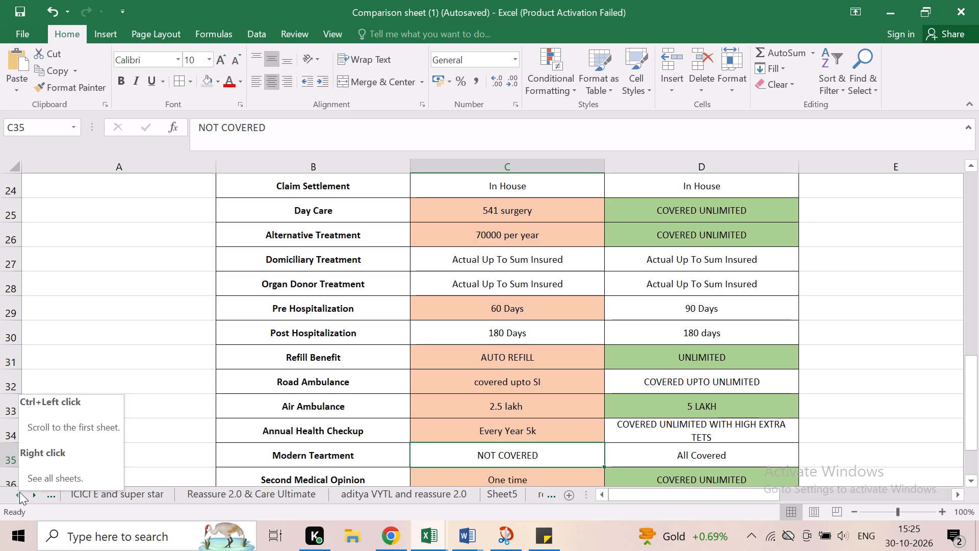
pyautogui.click(19, 492)
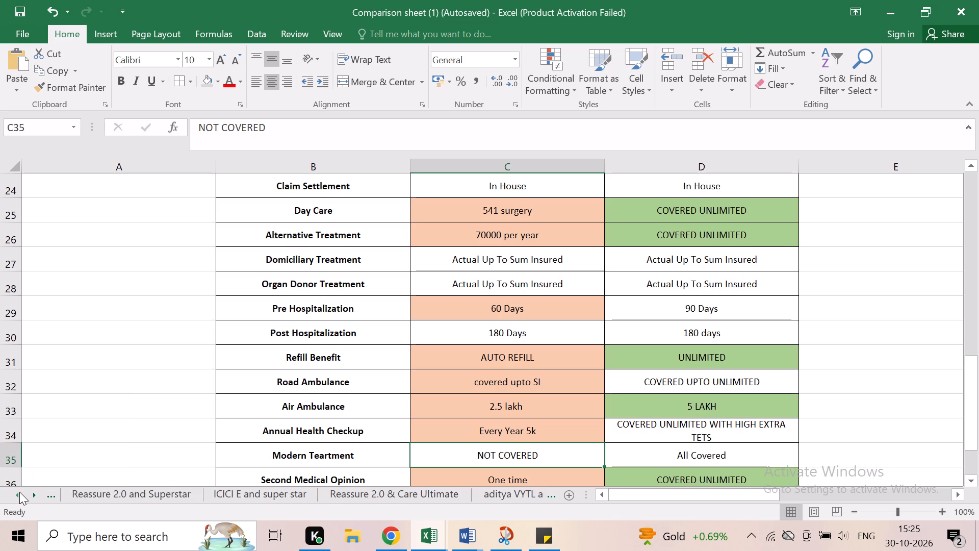
pyautogui.click(19, 492)
pyautogui.click(19, 492)
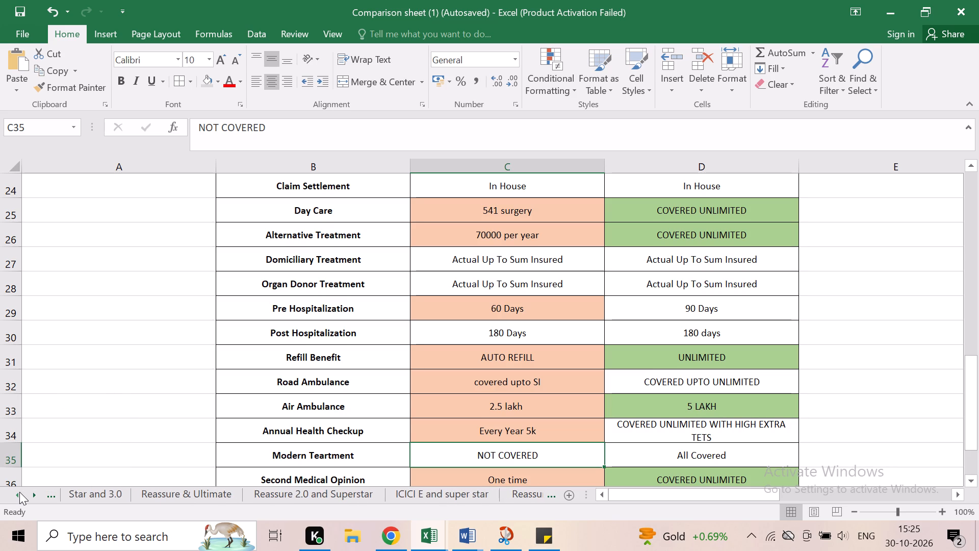
pyautogui.click(19, 492)
pyautogui.click(19, 492)
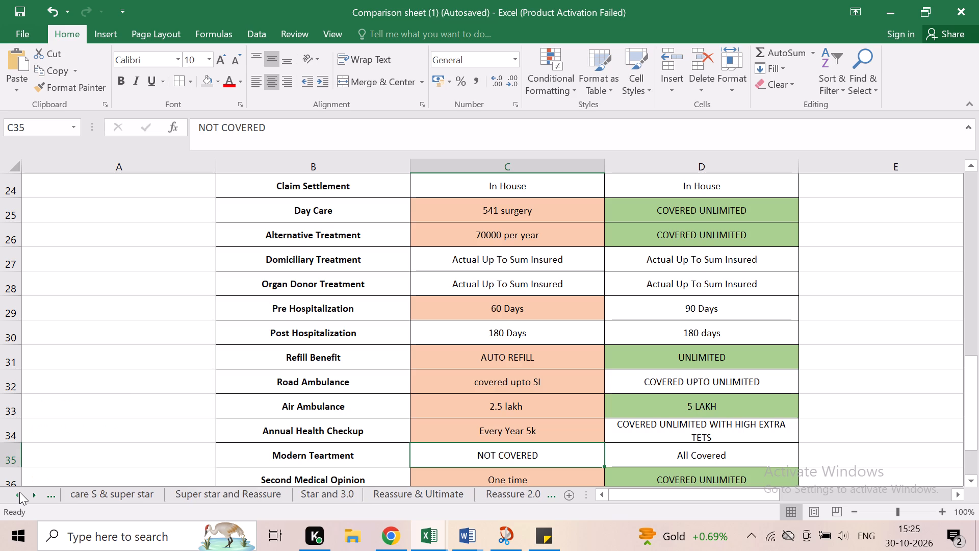
pyautogui.click(19, 492)
pyautogui.click(19, 492)
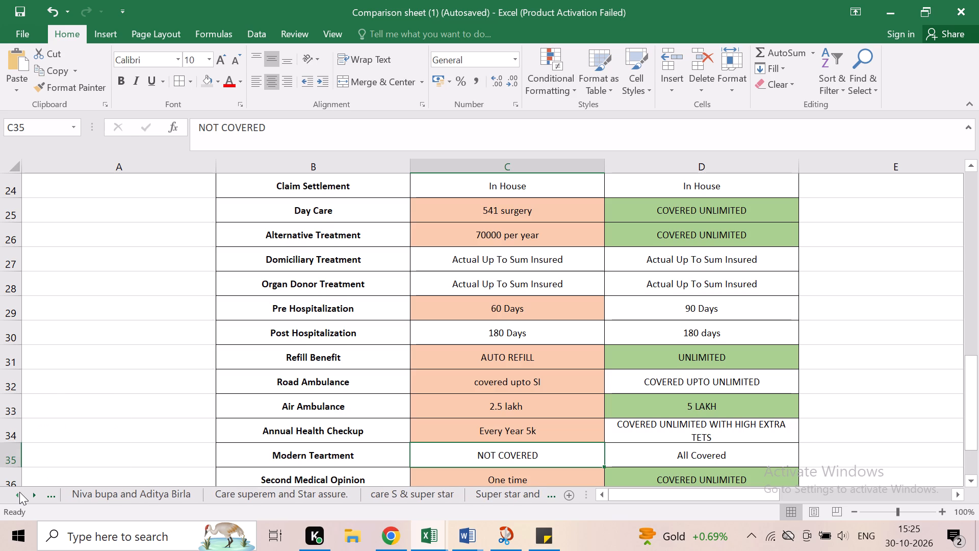
pyautogui.click(19, 492)
pyautogui.click(19, 492)
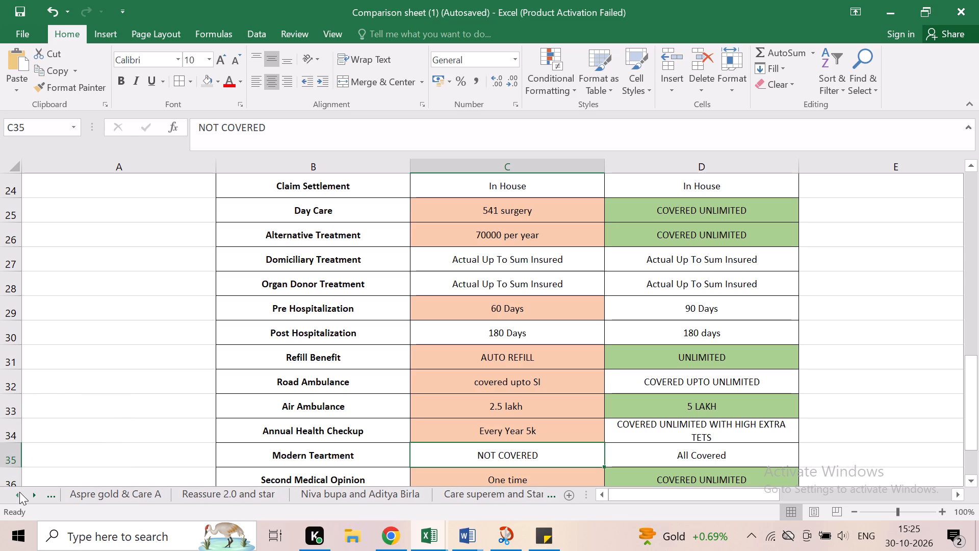
pyautogui.doubleClick(19, 492)
pyautogui.doubleClick(19, 492)
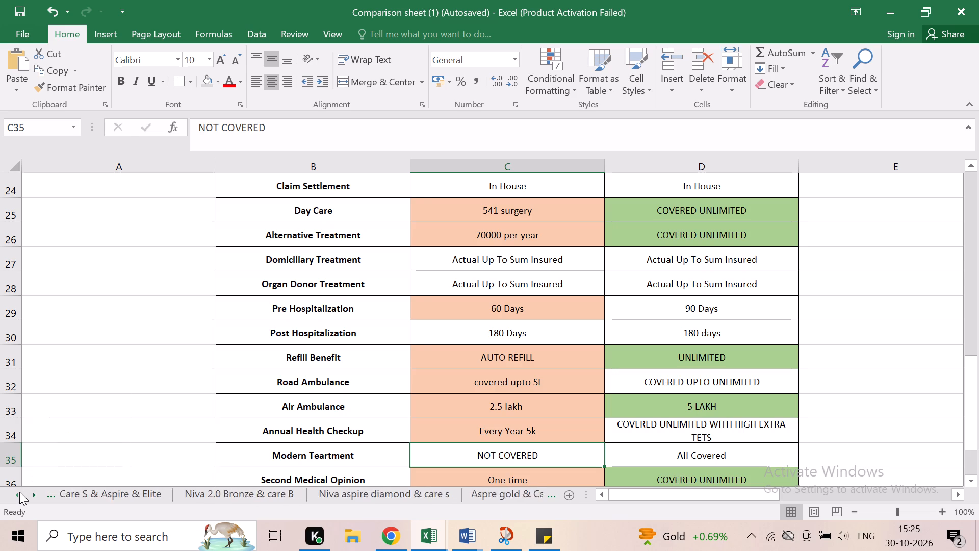
pyautogui.click(19, 492)
pyautogui.tripleClick(19, 492)
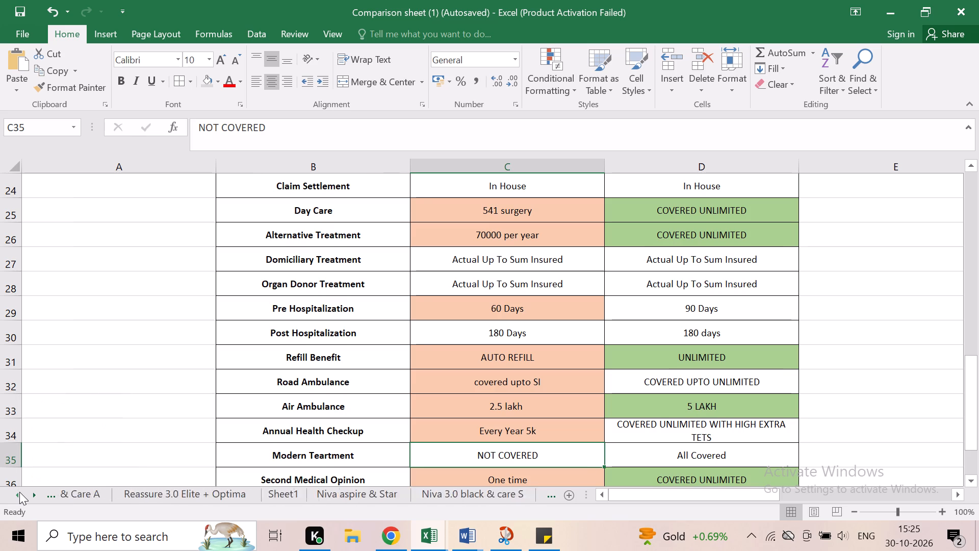
pyautogui.click(19, 492)
pyautogui.tripleClick(19, 492)
pyautogui.doubleClick(19, 492)
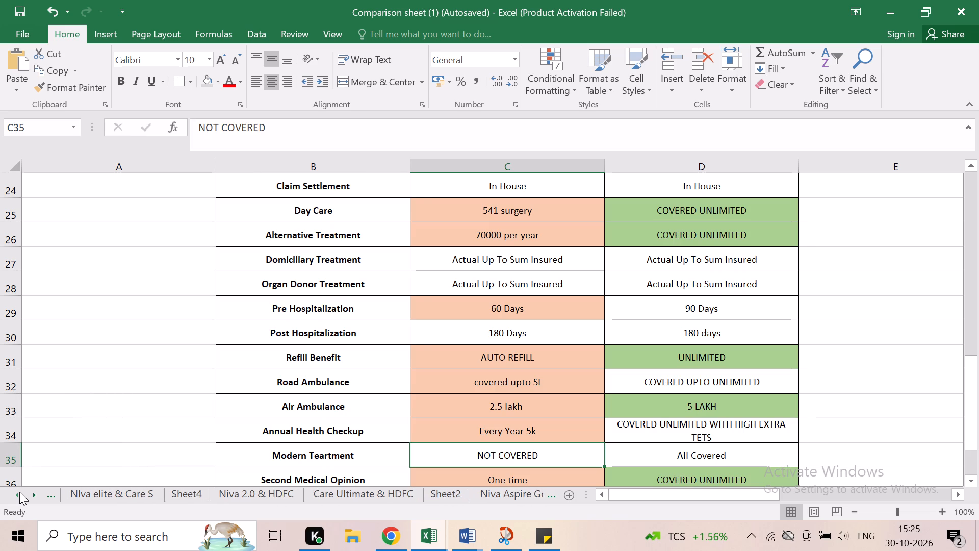
pyautogui.click(351, 495)
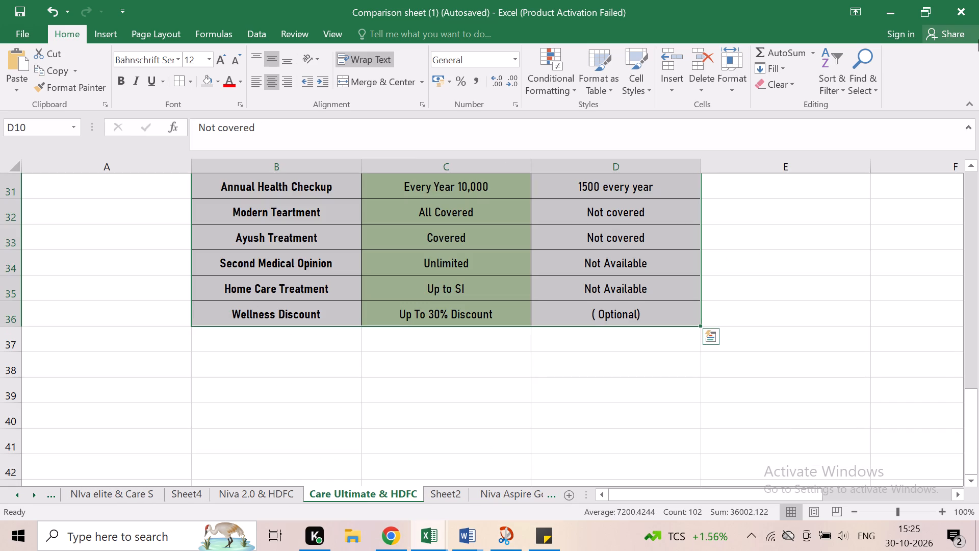
# Delete the Claim Settlement Ratio row from the comparison table.
pyautogui.tripleClick(973, 168)
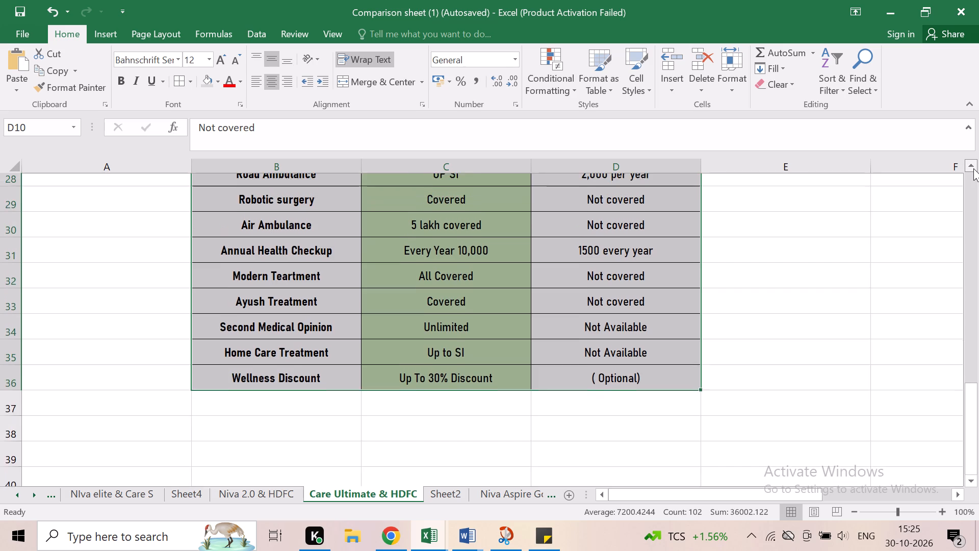
pyautogui.tripleClick(973, 168)
pyautogui.tripleClick(973, 168)
pyautogui.tripleClick(973, 168)
pyautogui.tripleClick(973, 168)
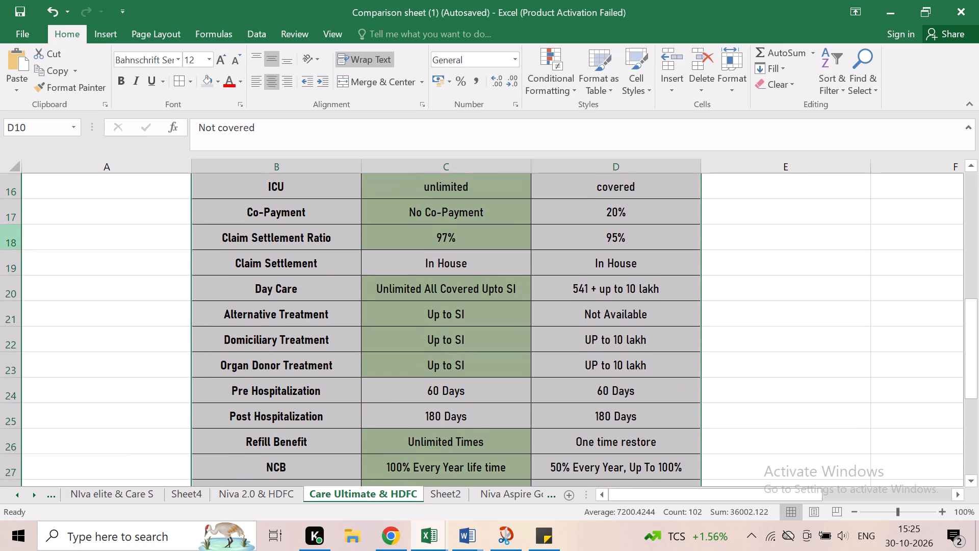
pyautogui.click(8, 241)
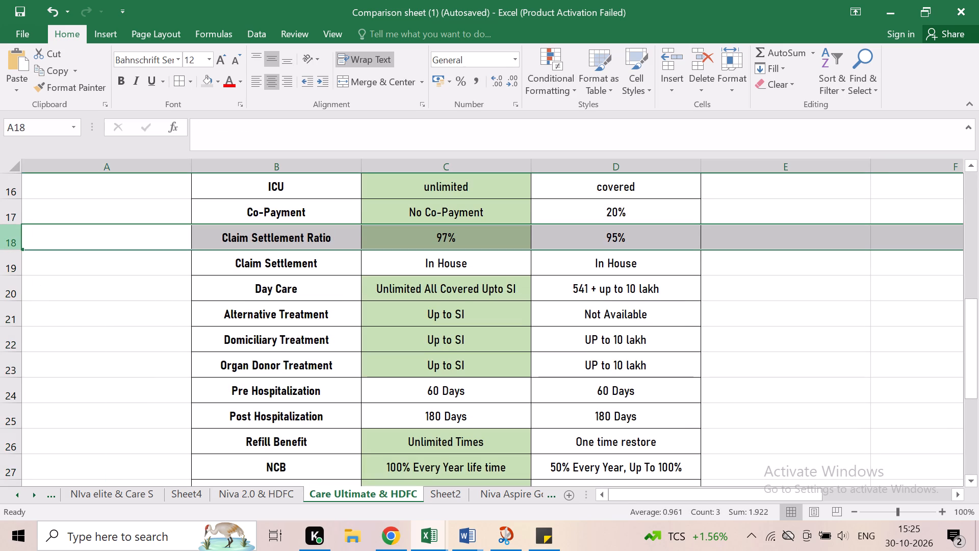
pyautogui.rightClick(8, 241)
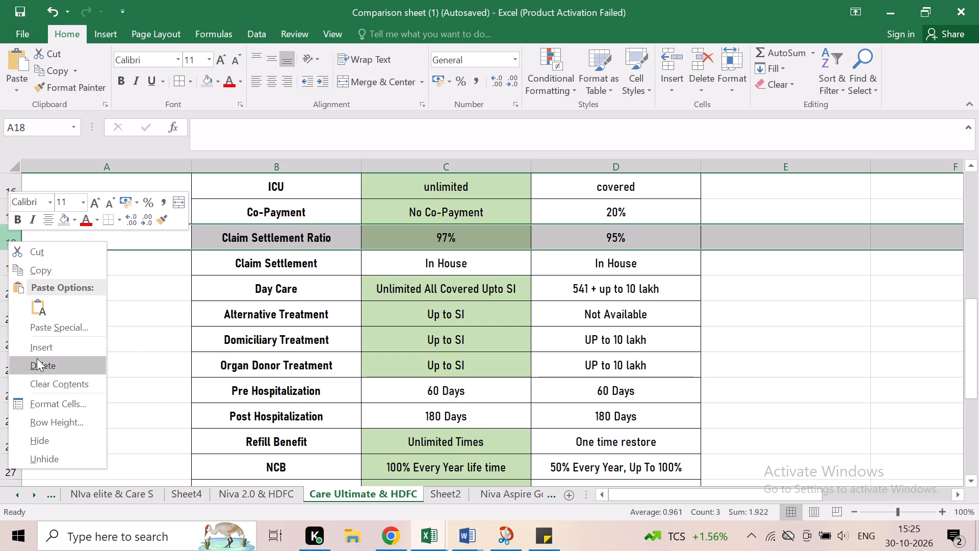
pyautogui.click(41, 361)
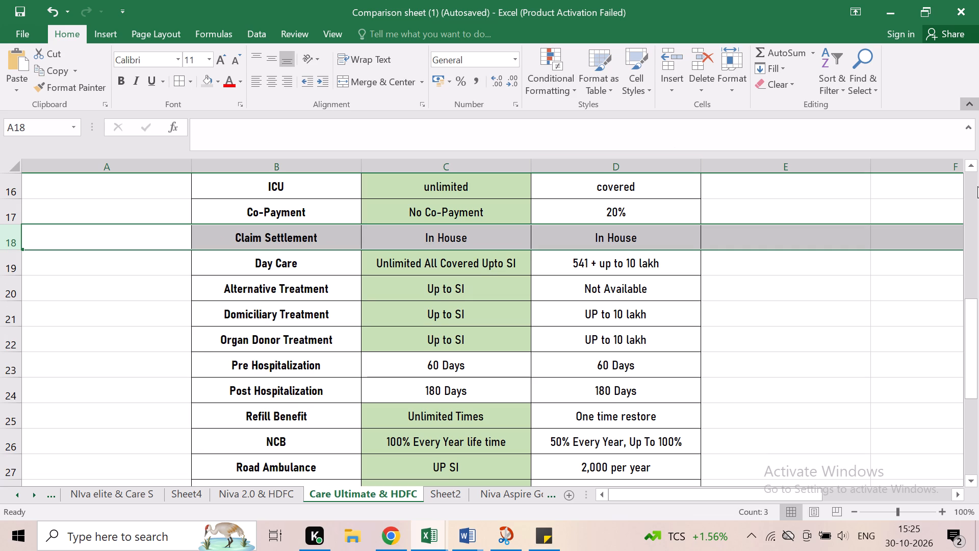
# Set the Cover for 4 Members value in the Care column to 10 lakh.
pyautogui.tripleClick(970, 167)
pyautogui.tripleClick(970, 167)
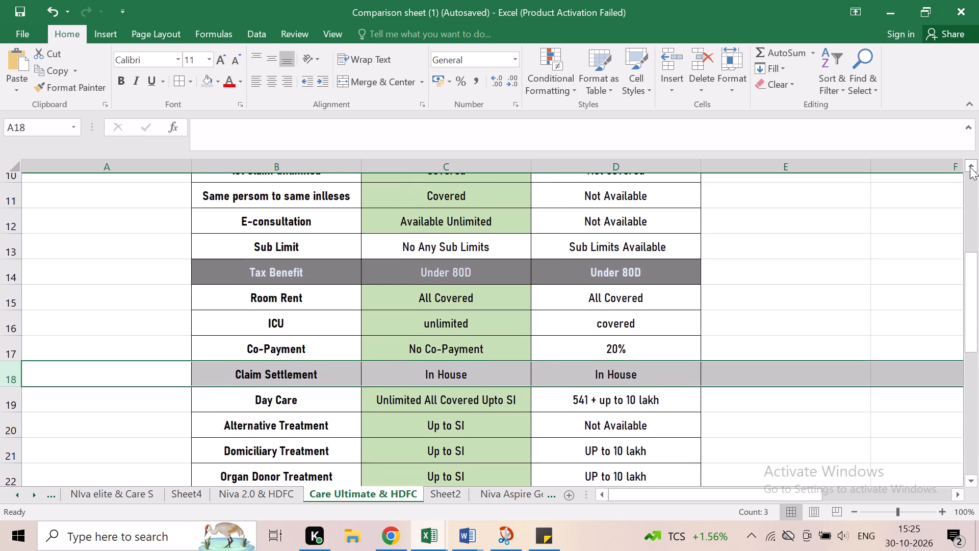
pyautogui.tripleClick(970, 167)
pyautogui.click(970, 167)
pyautogui.tripleClick(970, 167)
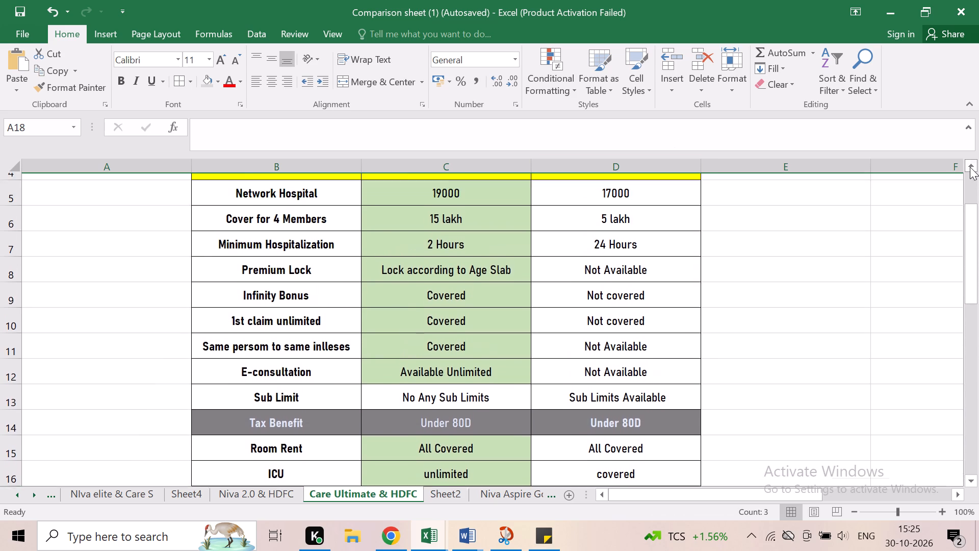
pyautogui.click(970, 167)
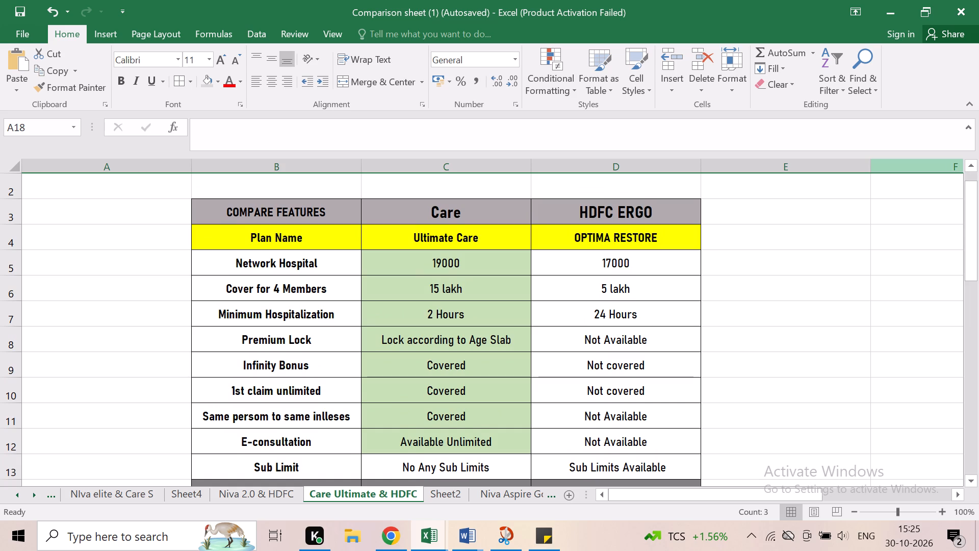
pyautogui.click(442, 289)
pyautogui.click(209, 127)
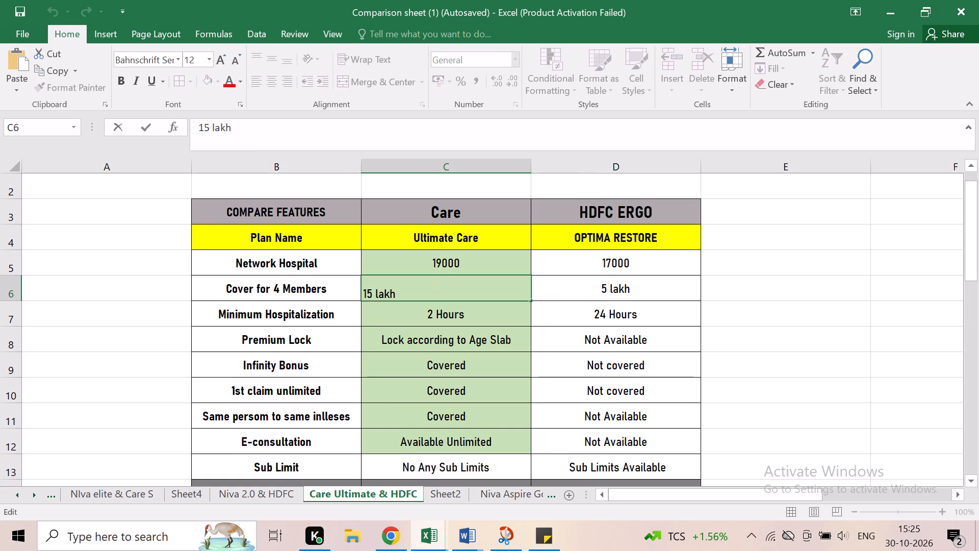
pyautogui.press('BackSpace')
pyautogui.press('0')
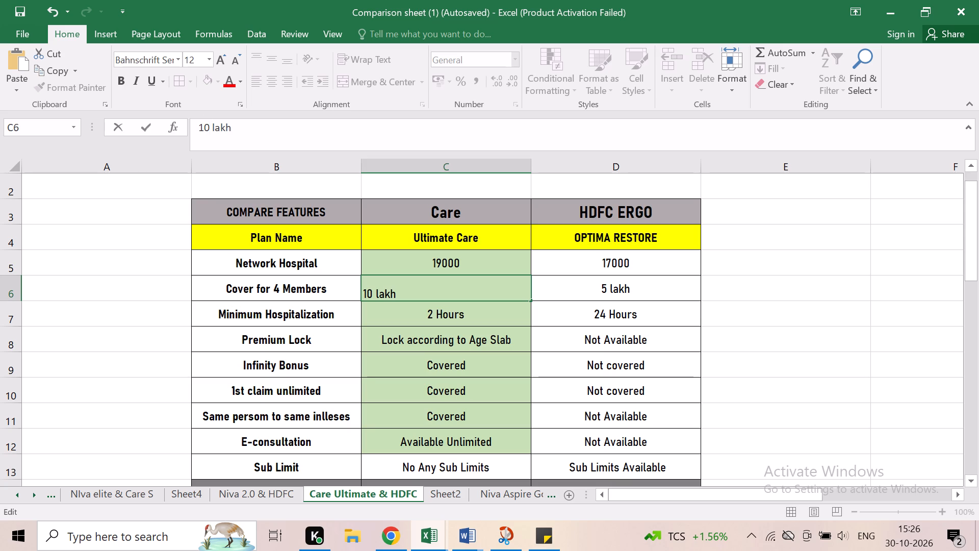
# Change the plan name in the HDFC ERGO column to OPTIMA SECURE.
pyautogui.click(628, 243)
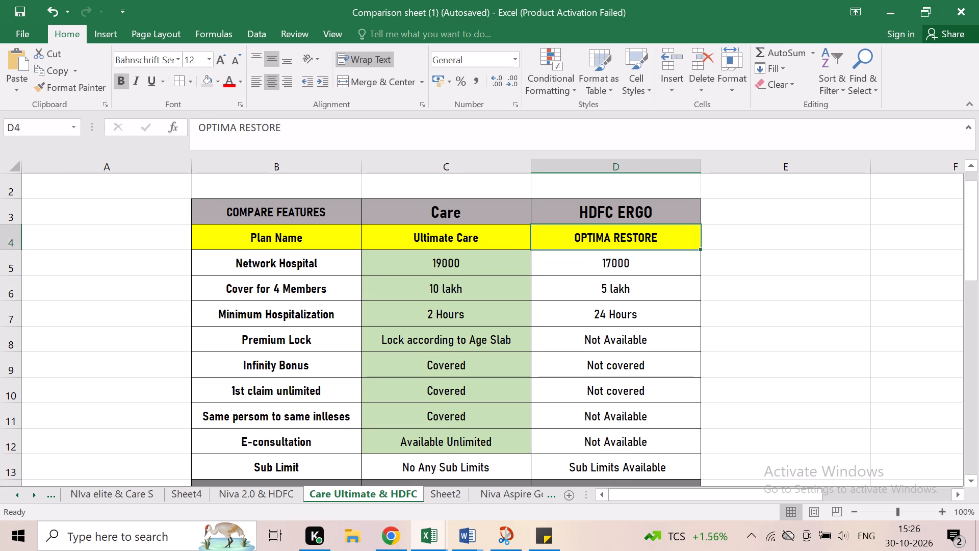
pyautogui.click(280, 129)
pyautogui.press('BackSpace')
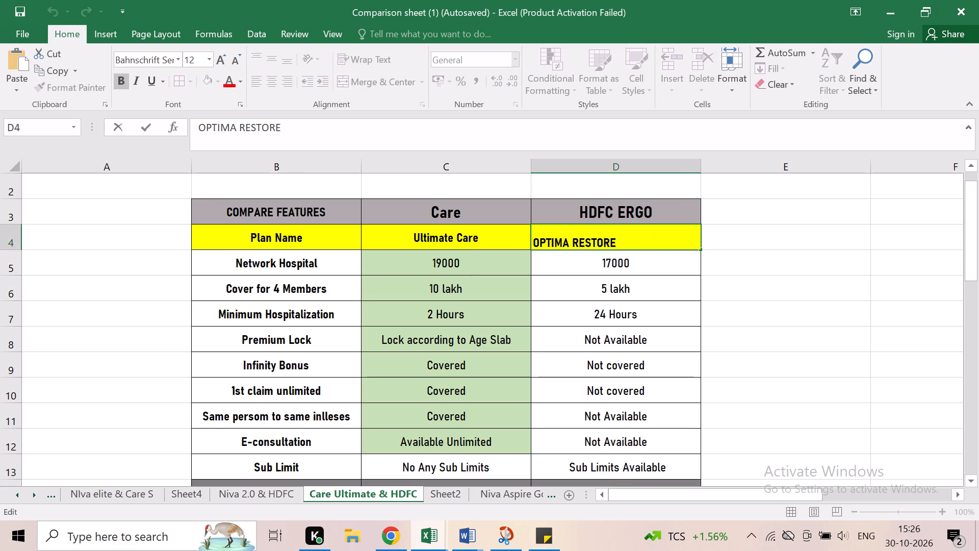
pyautogui.press('BackSpace')
pyautogui.press('BackSpace')
pyautogui.press('BackSpace')
pyautogui.press('BackSpace')
pyautogui.press('BackSpace')
pyautogui.press('BackSpace')
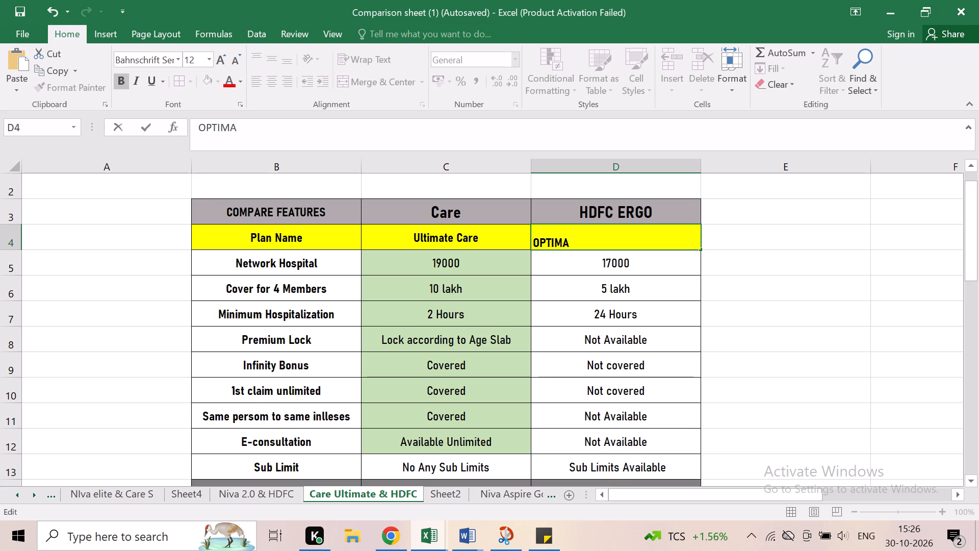
pyautogui.write('SECURE')
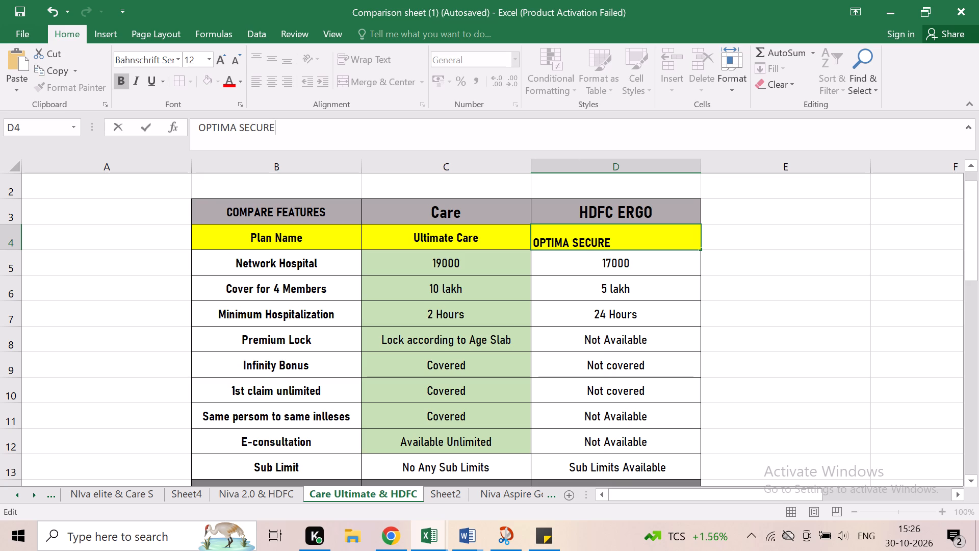
# Delete the Network Hospital row from the comparison table.
pyautogui.click(7, 261)
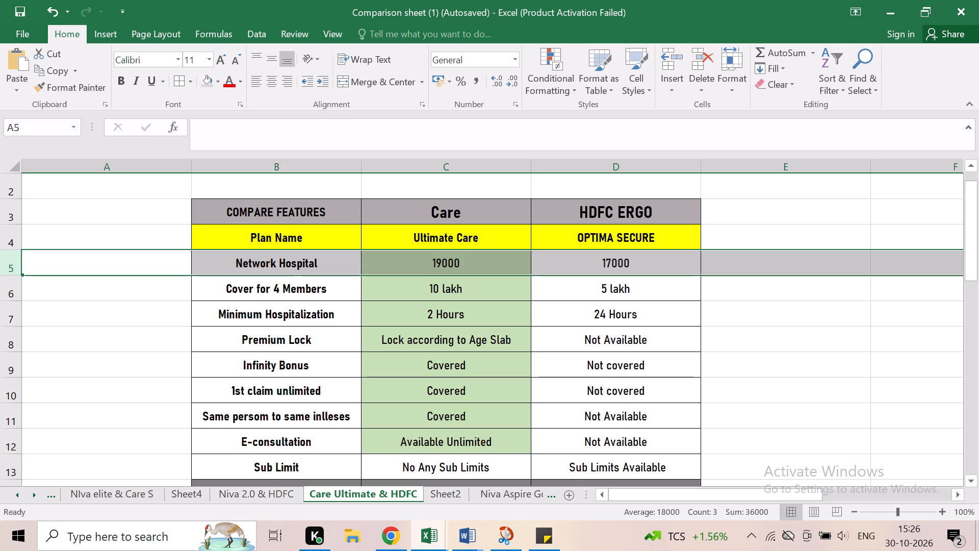
pyautogui.rightClick(8, 260)
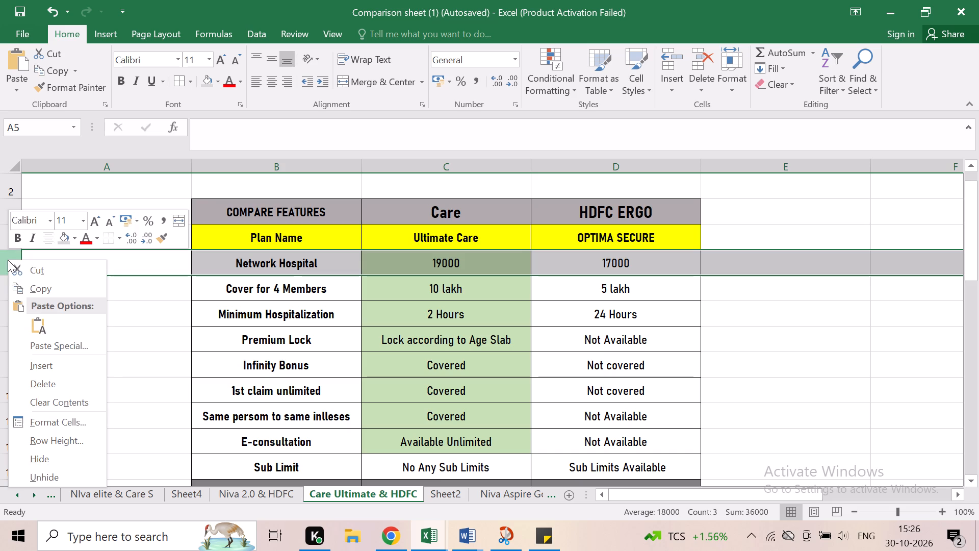
pyautogui.click(58, 384)
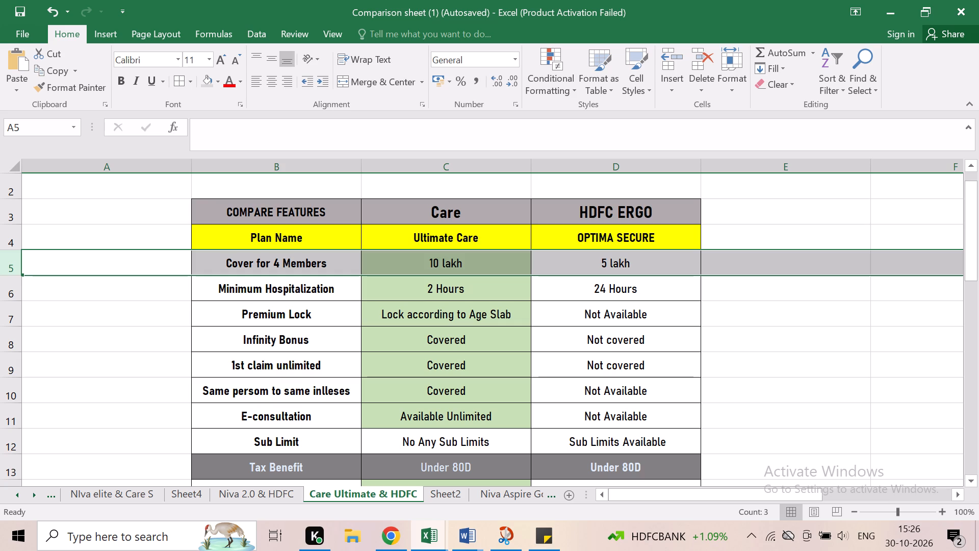
# Shorten the Premium Lock value in the Care column to "Lock".
pyautogui.click(439, 319)
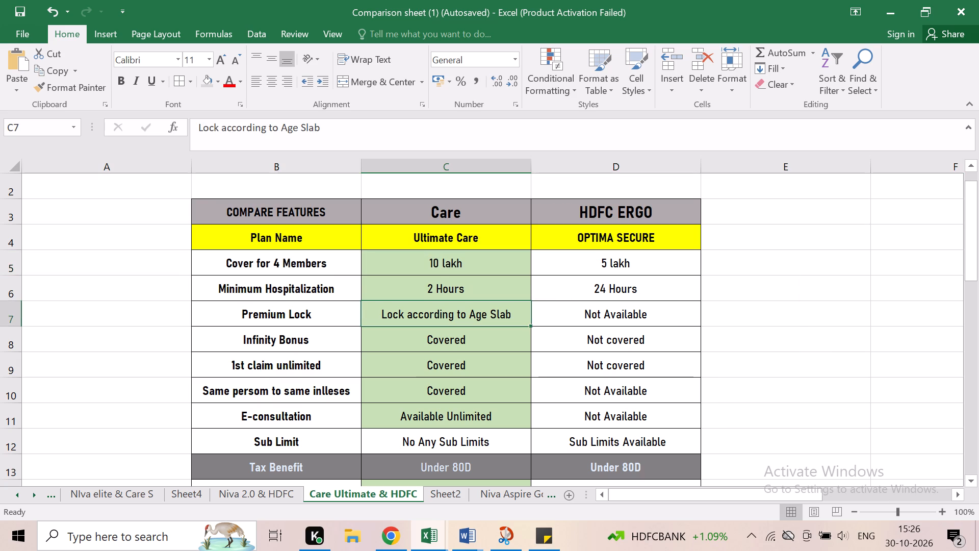
pyautogui.click(328, 128)
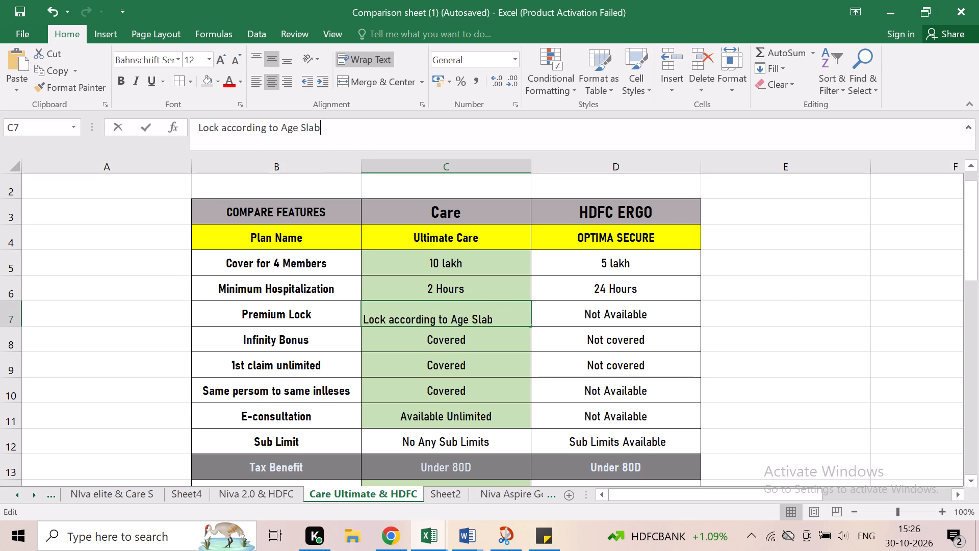
pyautogui.press('BackSpace')
pyautogui.press('BackSpace')
pyautogui.press('BackSpace')
pyautogui.press('BackSpace')
pyautogui.press('BackSpace')
pyautogui.press('BackSpace')
pyautogui.press('BackSpace')
pyautogui.press('BackSpace')
pyautogui.press('BackSpace')
pyautogui.press('BackSpace')
pyautogui.press('BackSpace')
pyautogui.press('BackSpace')
pyautogui.press('BackSpace')
pyautogui.press('BackSpace')
pyautogui.press('BackSpace')
pyautogui.press('BackSpace')
pyautogui.press('BackSpace')
pyautogui.press('BackSpace')
pyautogui.press('BackSpace')
pyautogui.press('BackSpace')
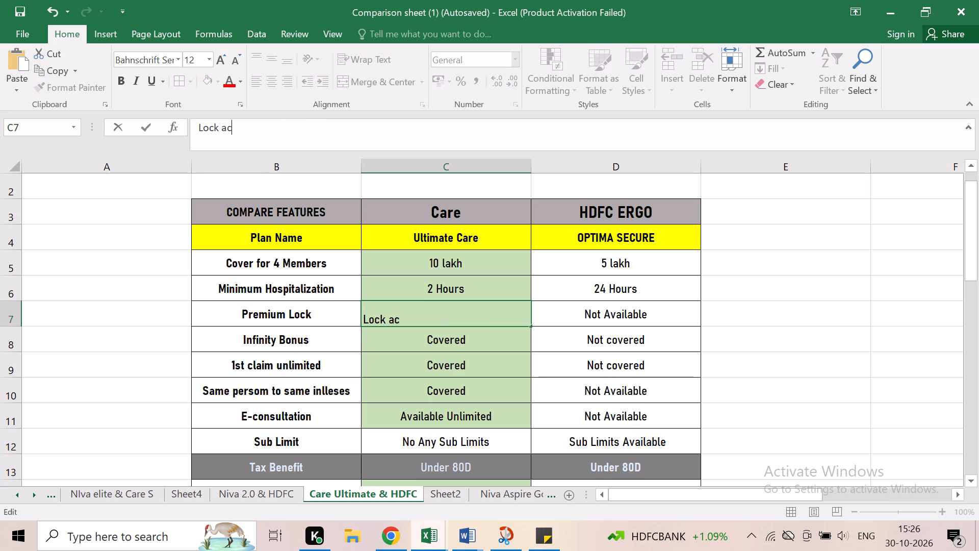
pyautogui.press('BackSpace')
pyautogui.press('BackSpace')
pyautogui.click(796, 340)
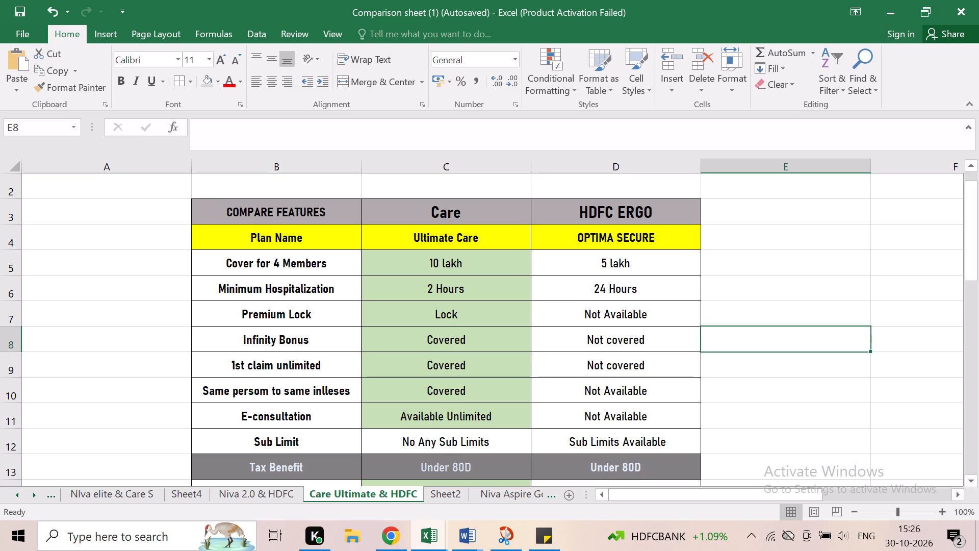
# Delete the Room Rent row from the comparison table.
pyautogui.tripleClick(975, 474)
pyautogui.doubleClick(975, 474)
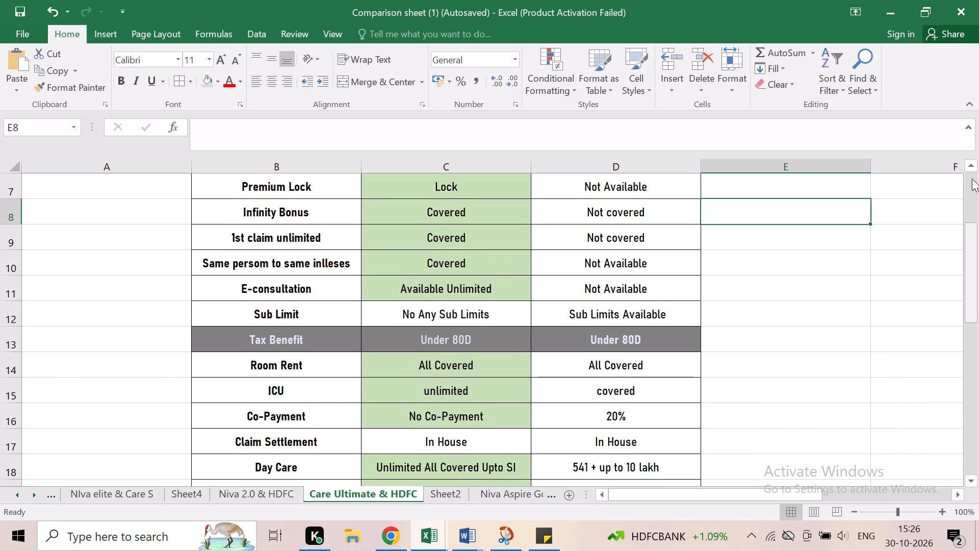
pyautogui.click(975, 164)
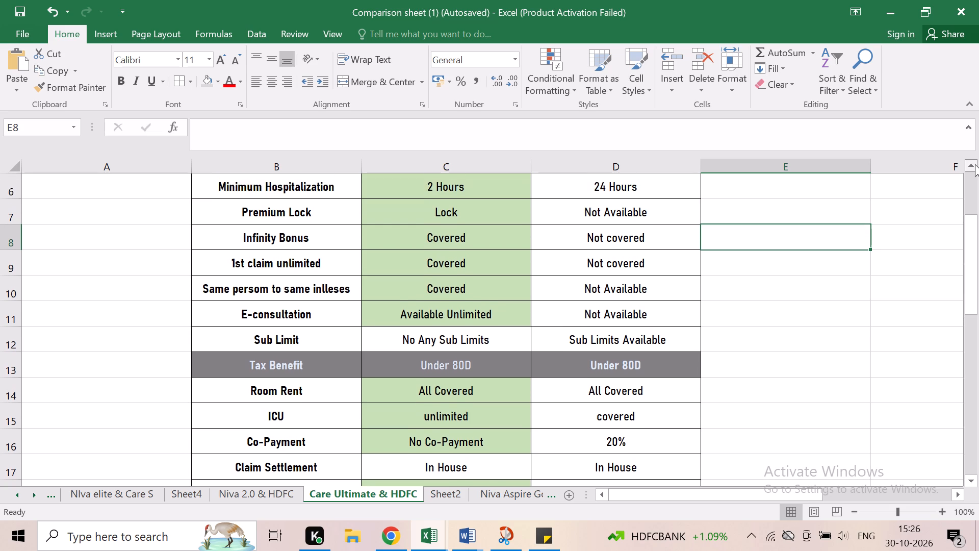
pyautogui.click(975, 164)
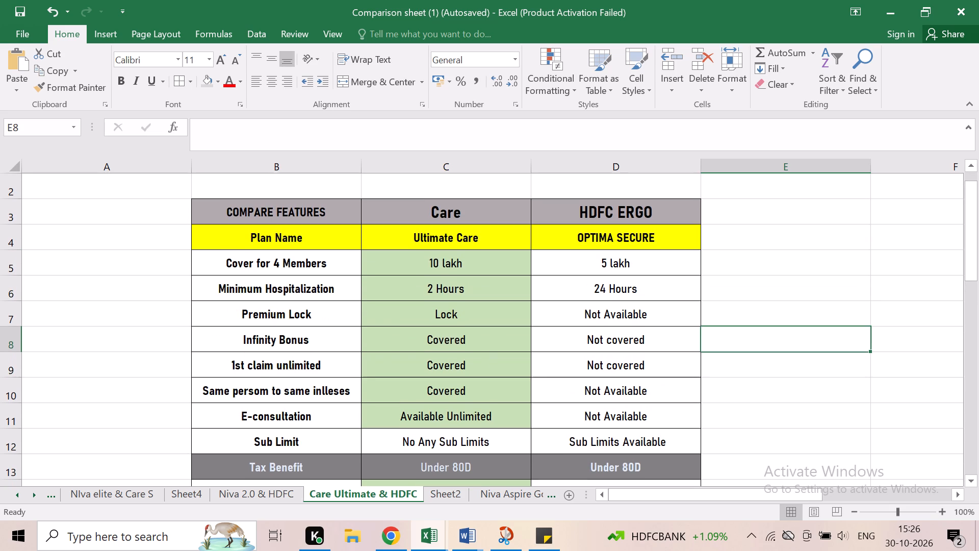
pyautogui.tripleClick(974, 482)
pyautogui.click(974, 482)
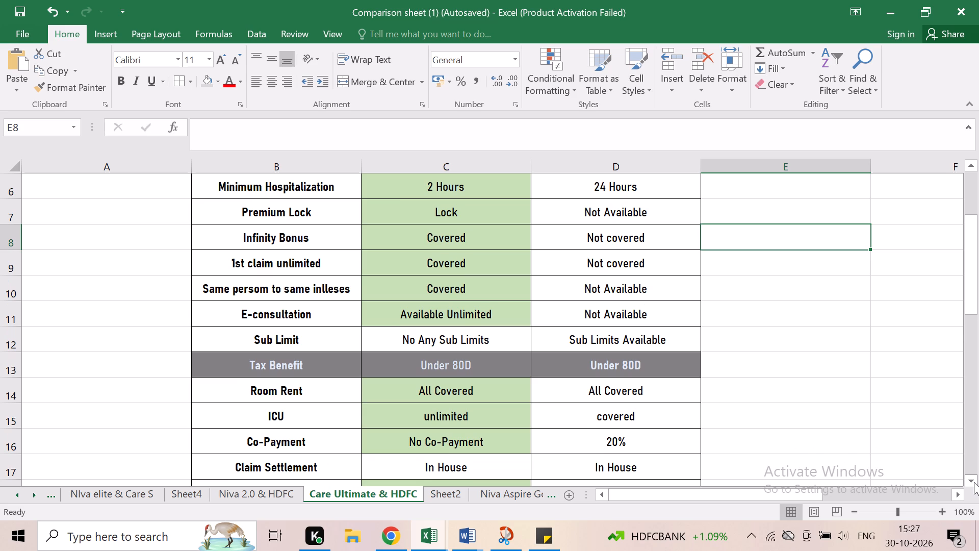
pyautogui.doubleClick(974, 482)
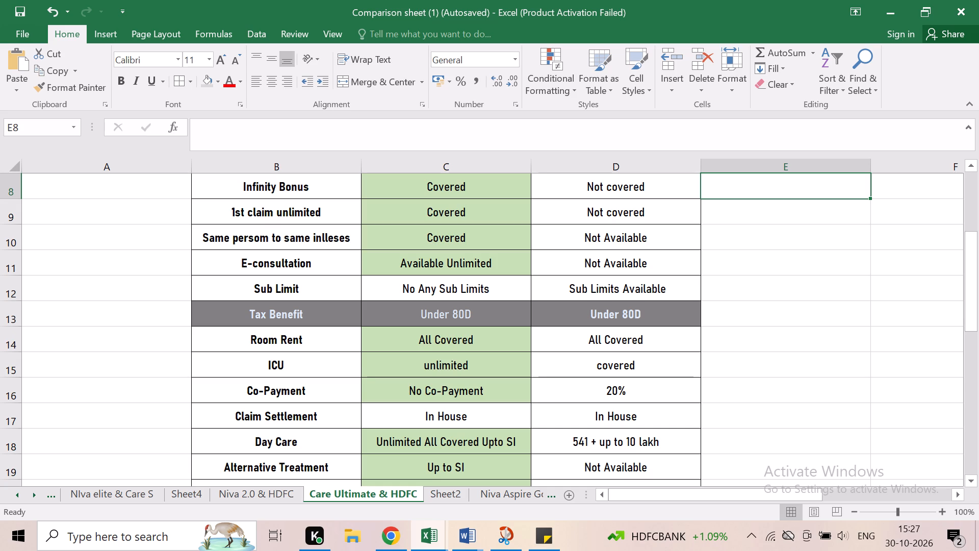
pyautogui.click(604, 338)
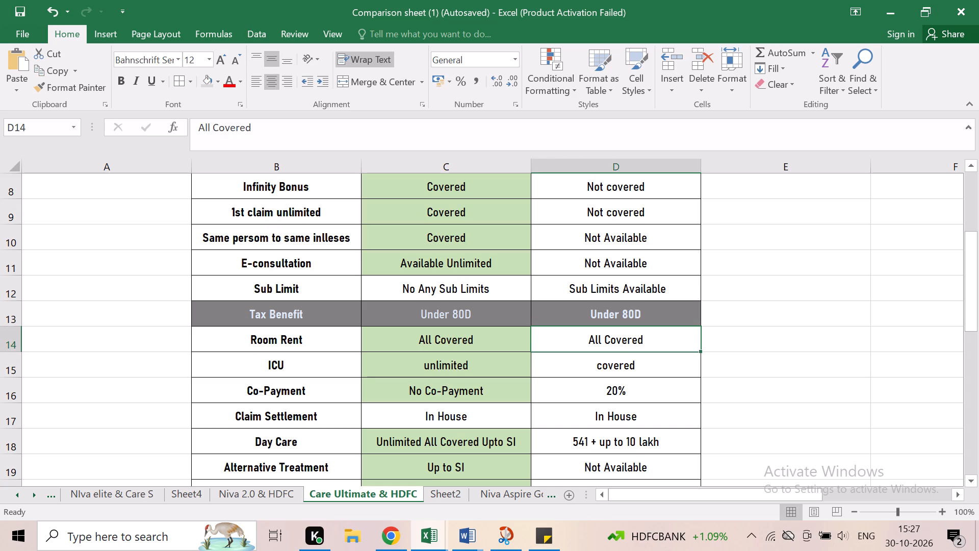
pyautogui.click(0, 337)
pyautogui.click(0, 337)
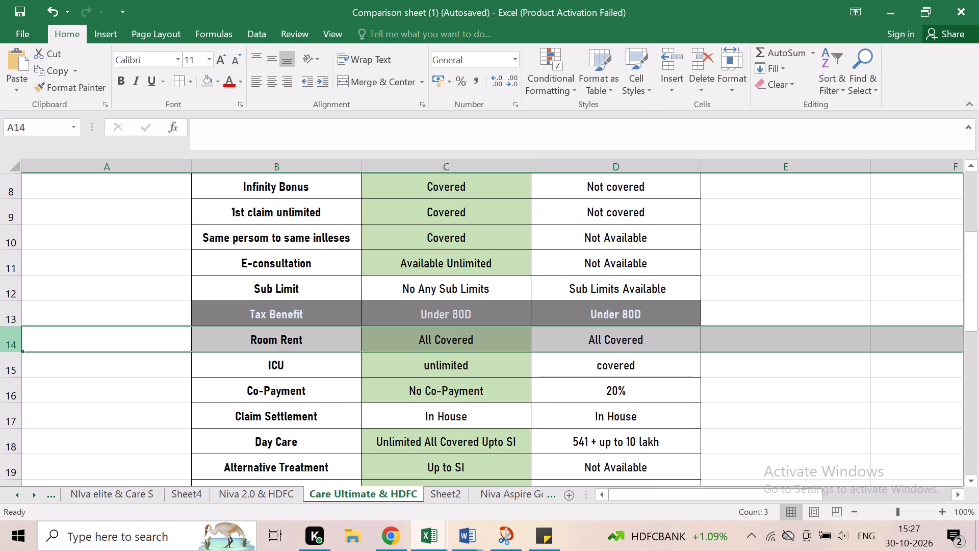
pyautogui.rightClick(13, 343)
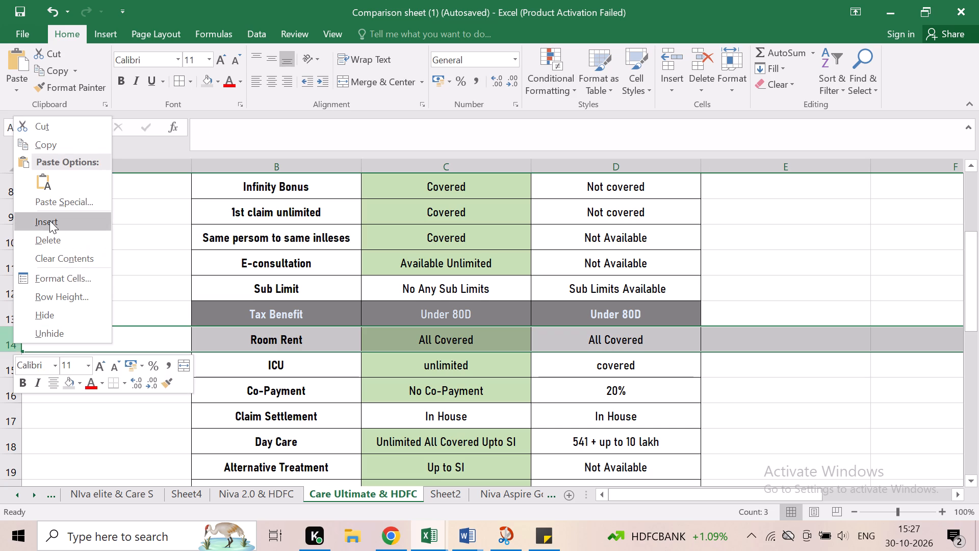
pyautogui.click(55, 243)
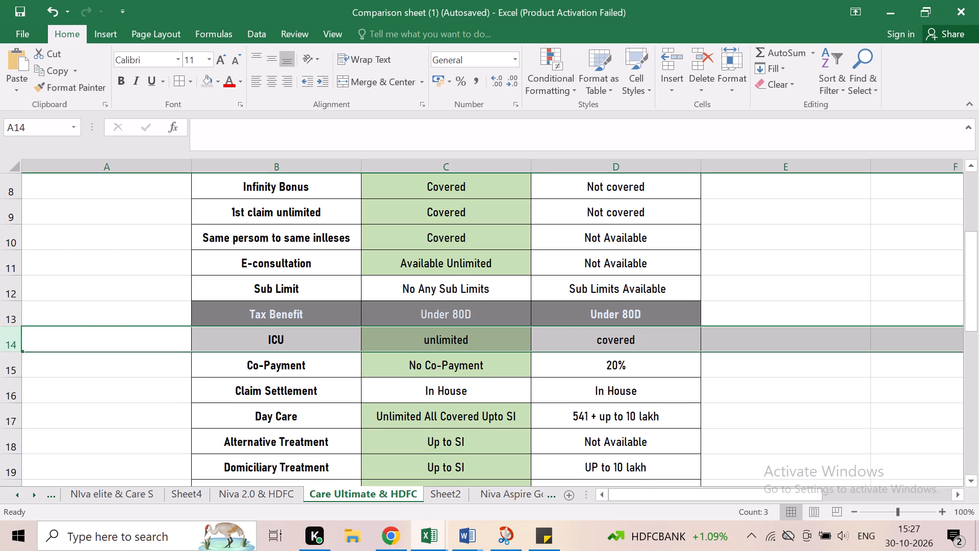
# Set the Domiciliary Treatment value in the HDFC ERGO column to "Up to 20% of Sum Insured".
pyautogui.doubleClick(972, 484)
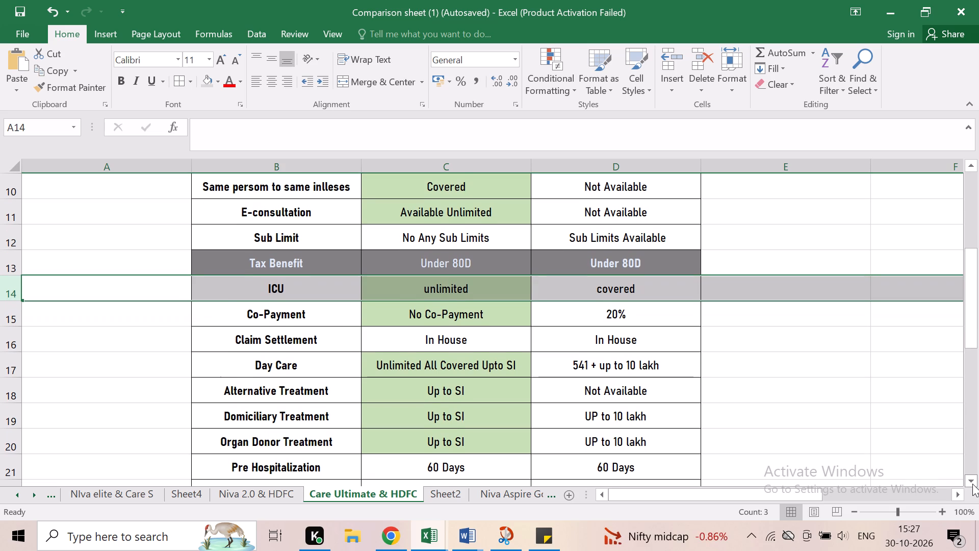
pyautogui.click(972, 484)
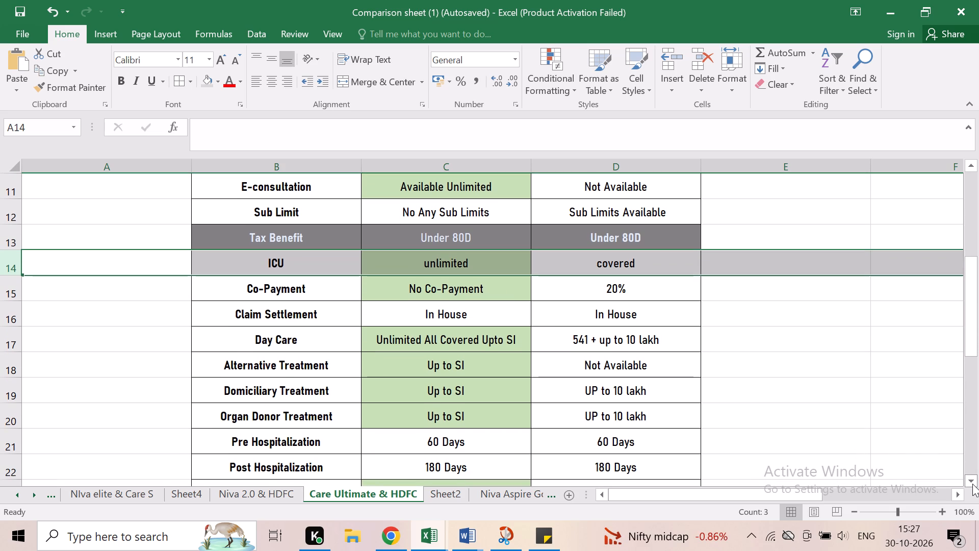
pyautogui.click(972, 484)
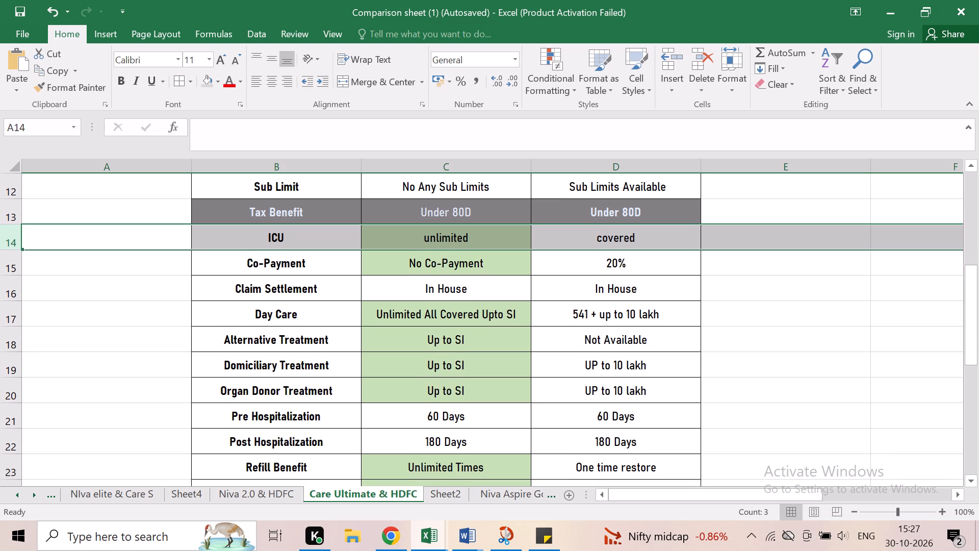
pyautogui.click(630, 362)
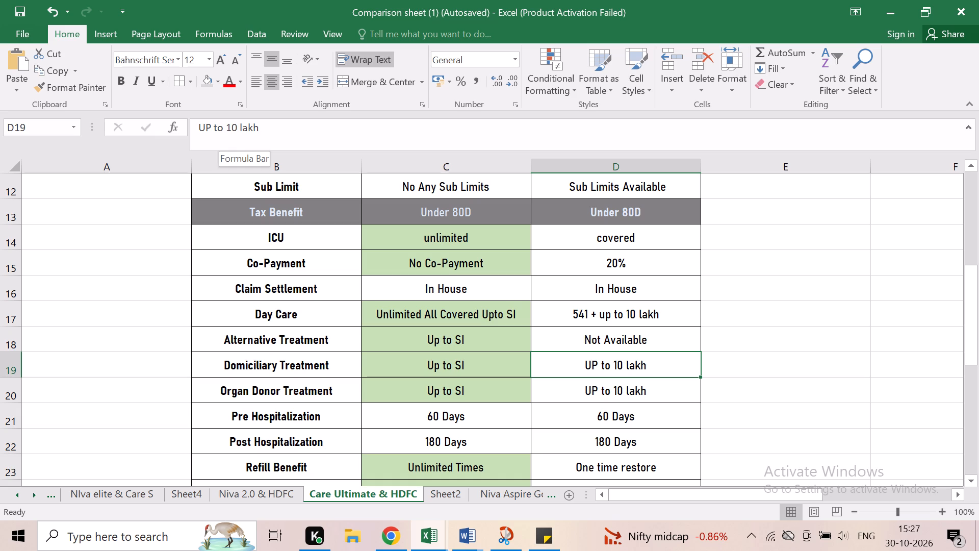
pyautogui.click(262, 134)
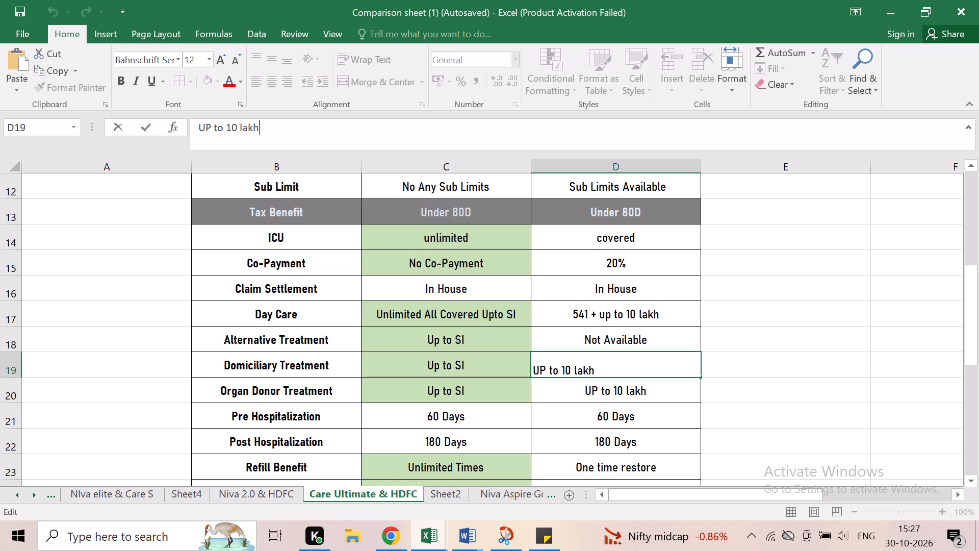
pyautogui.press('BackSpace')
pyautogui.press('BackSpace')
pyautogui.press('BackSpace')
pyautogui.press('BackSpace')
pyautogui.press('BackSpace')
pyautogui.press('BackSpace')
pyautogui.press('BackSpace')
pyautogui.press('BackSpace')
pyautogui.press('BackSpace')
pyautogui.press('BackSpace')
pyautogui.press('BackSpace')
pyautogui.press('BackSpace')
pyautogui.press('BackSpace')
pyautogui.press('BackSpace')
pyautogui.press('BackSpace')
pyautogui.press('BackSpace')
pyautogui.press('BackSpace')
pyautogui.press('BackSpace')
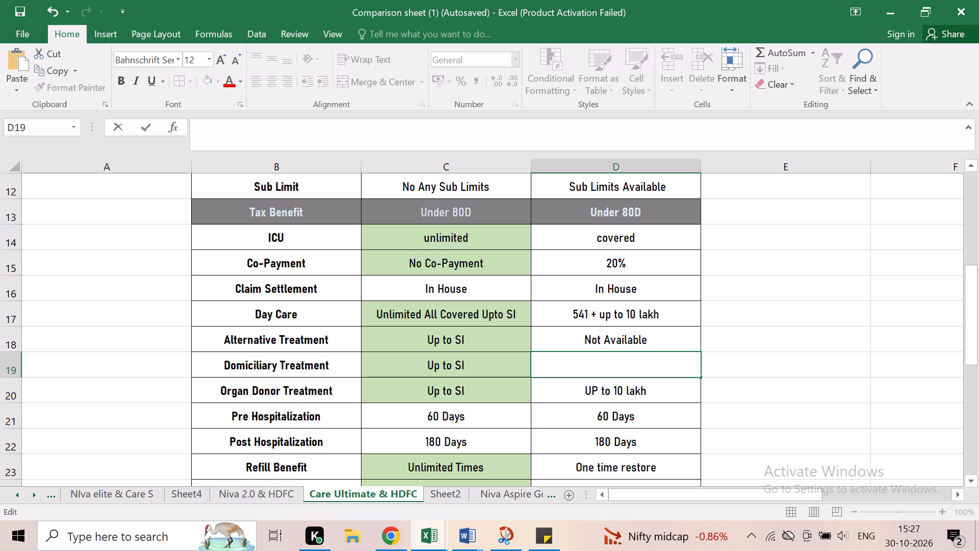
pyautogui.write('uP')
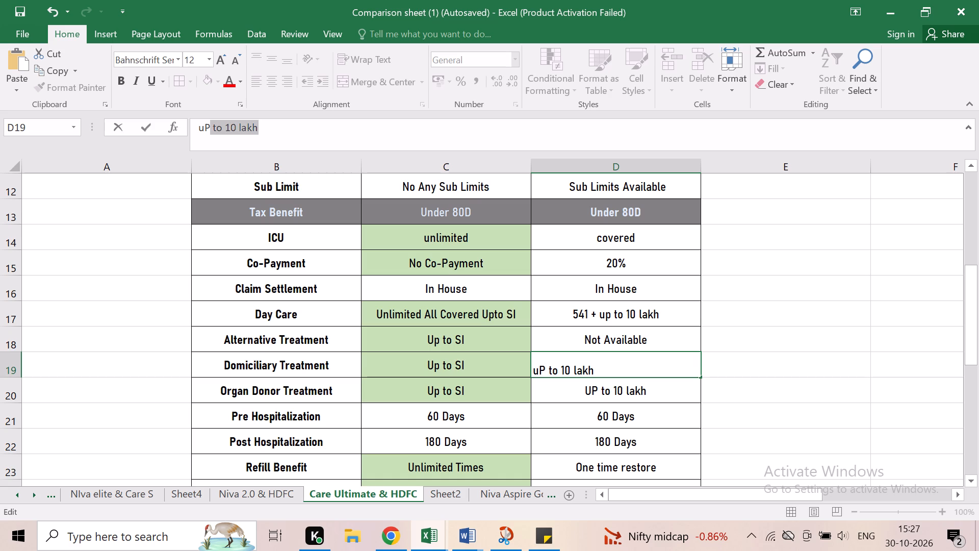
pyautogui.write('to')
pyautogui.press('space')
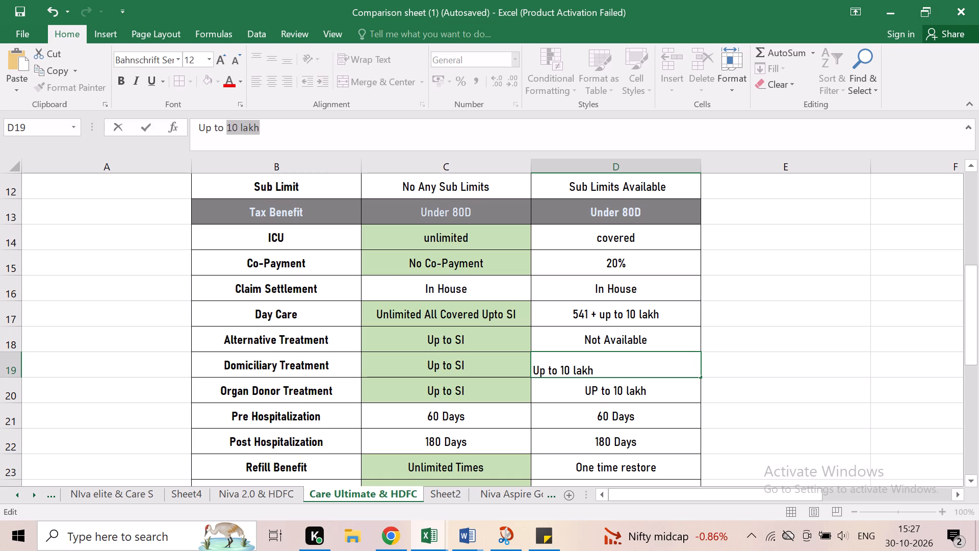
pyautogui.press('2')
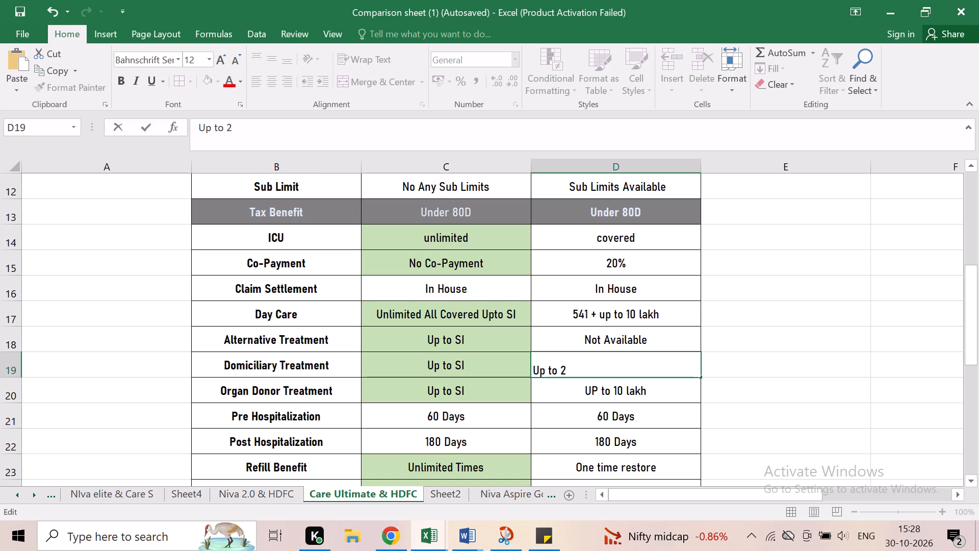
pyautogui.press('0')
pyautogui.hotkey('shift', '%')
pyautogui.press('space')
pyautogui.press('o')
pyautogui.write('f')
pyautogui.press('space')
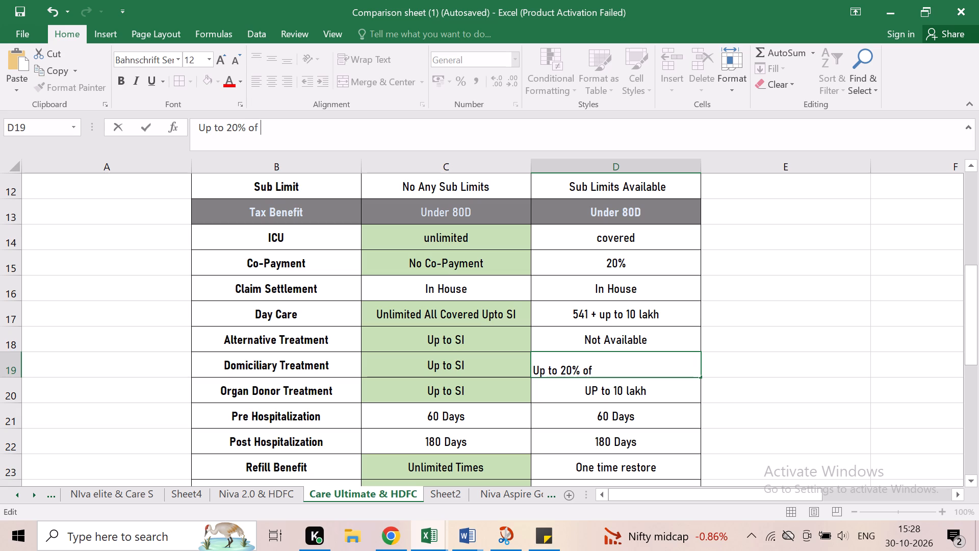
pyautogui.write('Sum')
pyautogui.press('space')
pyautogui.write('Insured')
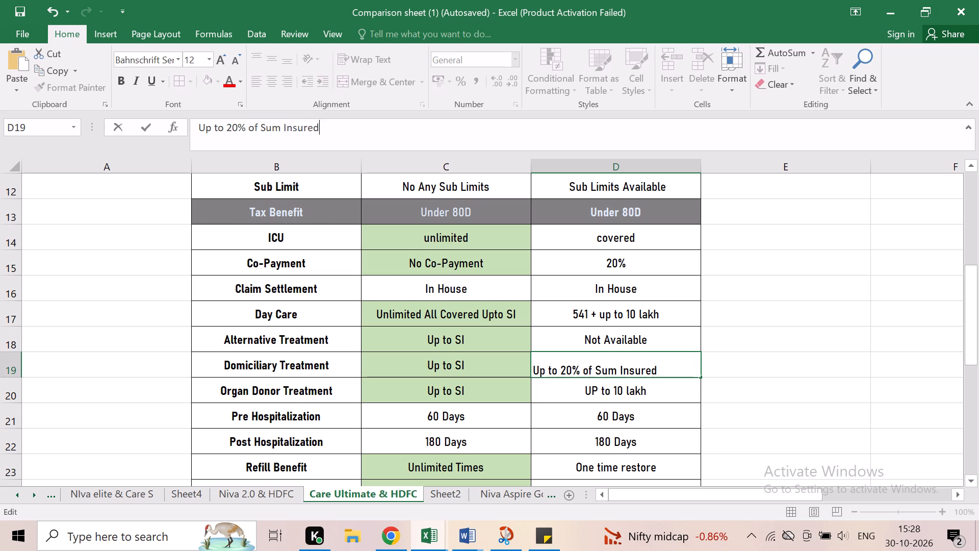
pyautogui.click(829, 366)
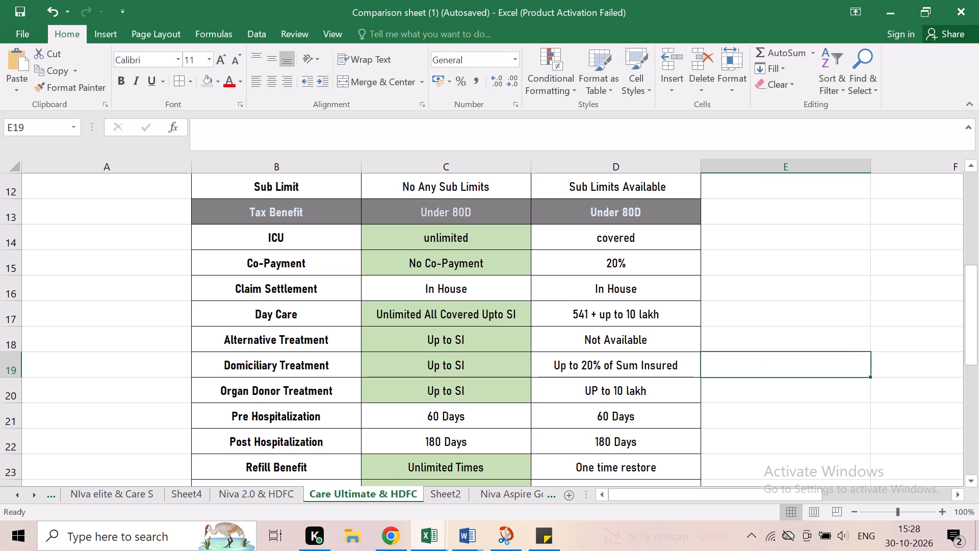
# Copy the HDFC column's Domiciliary Treatment value, "Up to 20% of Sum Insured", into its Organ Donor Treatment cell, replacing the existing entry.
pyautogui.click(633, 370)
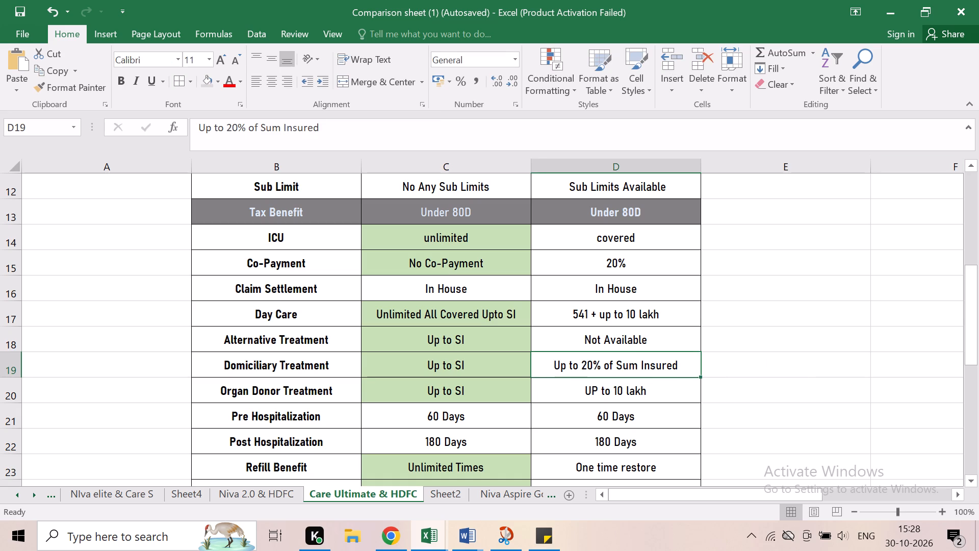
pyautogui.hotkey('ctrl', 'c')
pyautogui.click(637, 390)
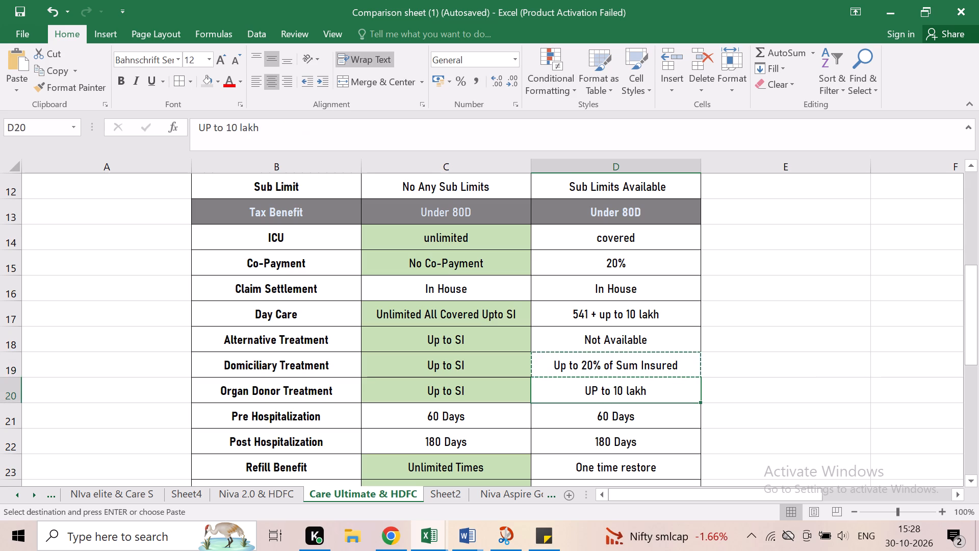
pyautogui.press('BackSpace')
pyautogui.hotkey('ctrl', 'v')
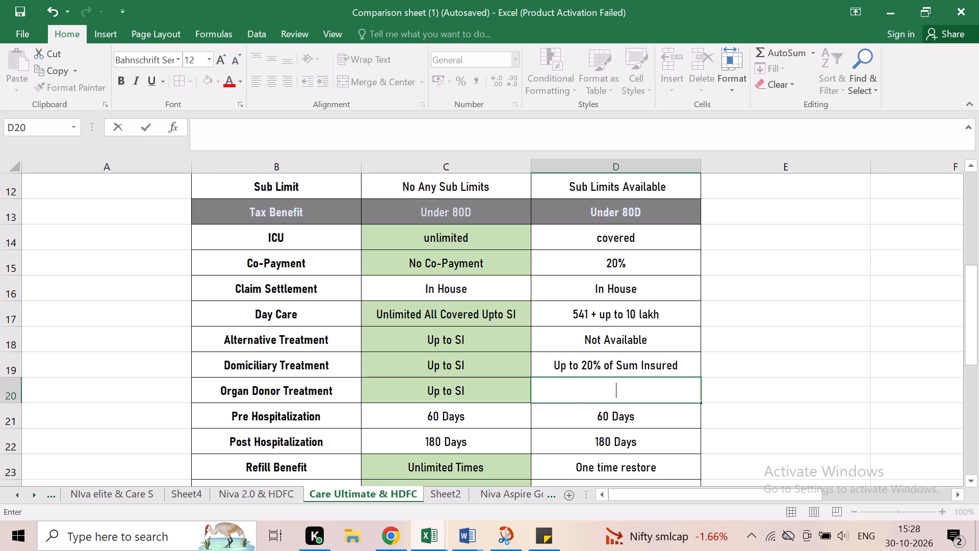
pyautogui.hotkey('ctrl', 'v')
pyautogui.click(589, 368)
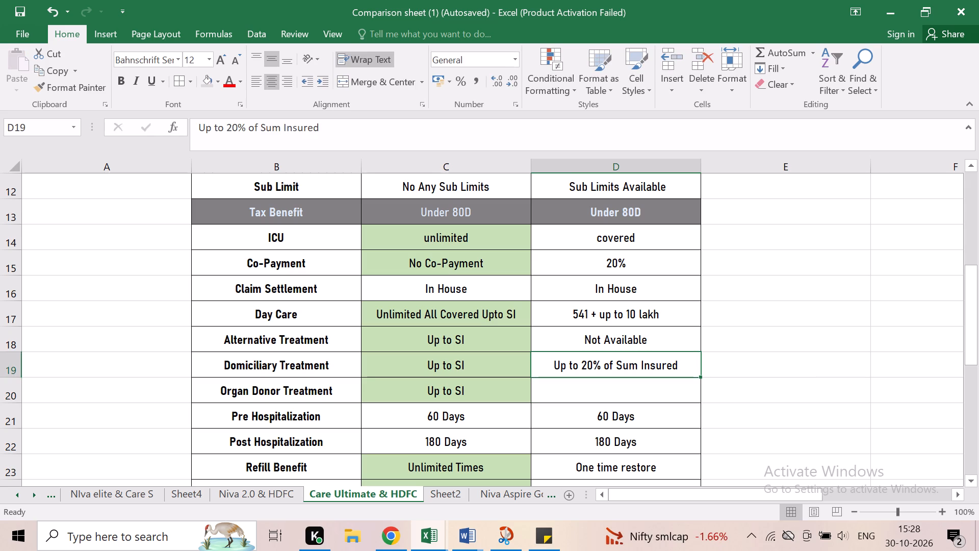
pyautogui.click(599, 394)
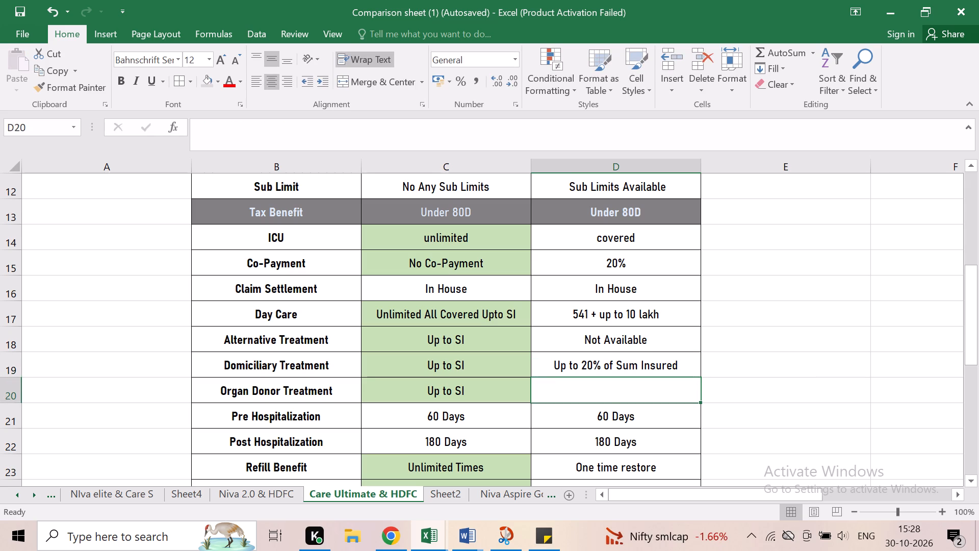
pyautogui.click(585, 382)
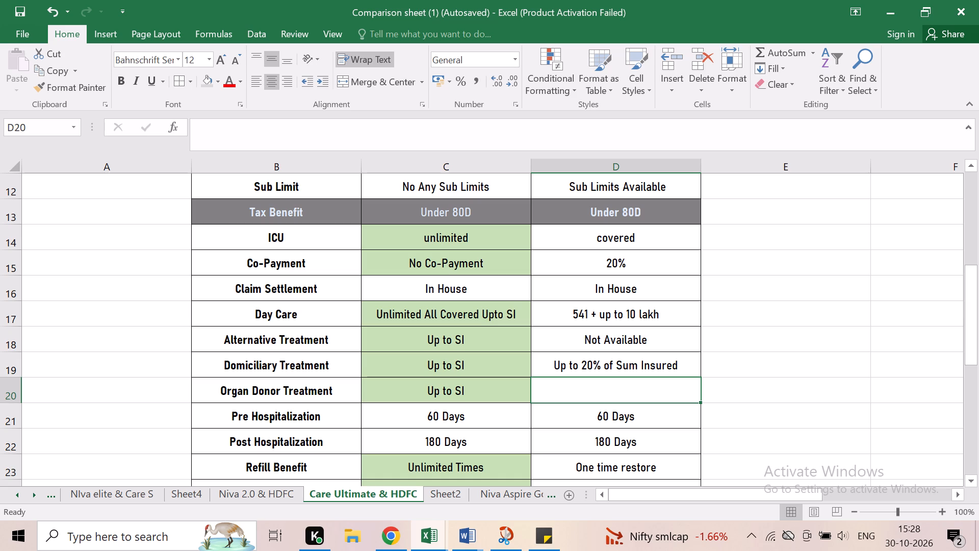
pyautogui.click(595, 370)
pyautogui.doubleClick(595, 370)
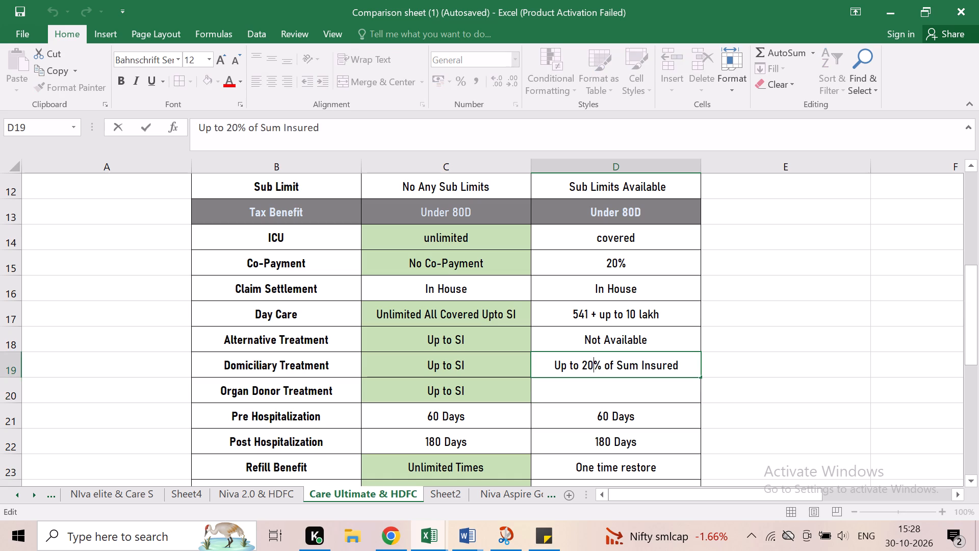
pyautogui.moveTo(558, 364); pyautogui.dragTo(565, 363)
pyautogui.moveTo(565, 363); pyautogui.dragTo(676, 367)
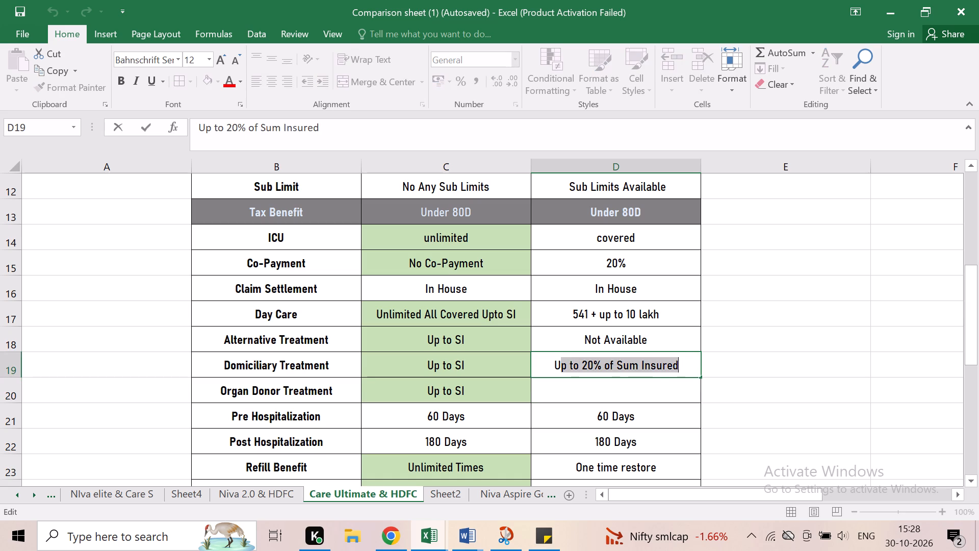
pyautogui.click(677, 367)
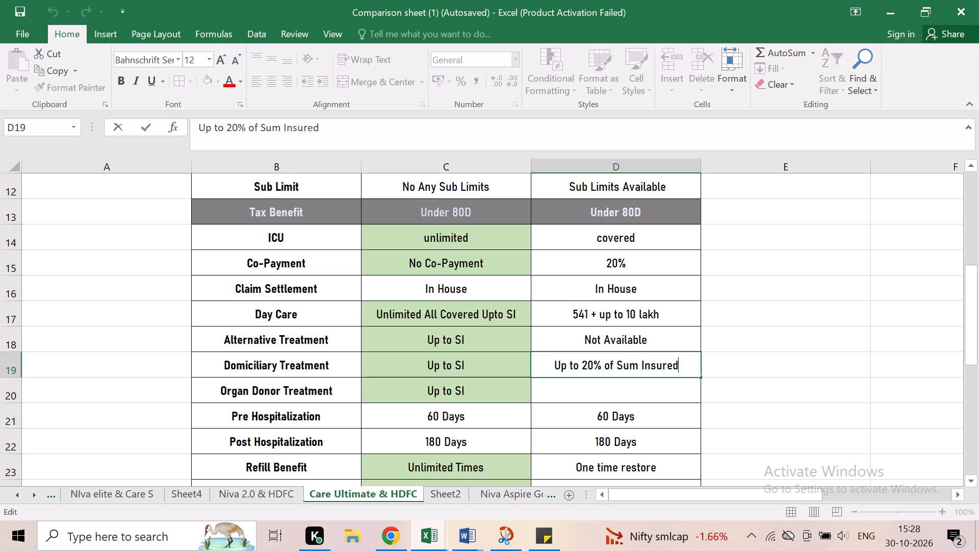
pyautogui.moveTo(553, 367); pyautogui.dragTo(727, 361)
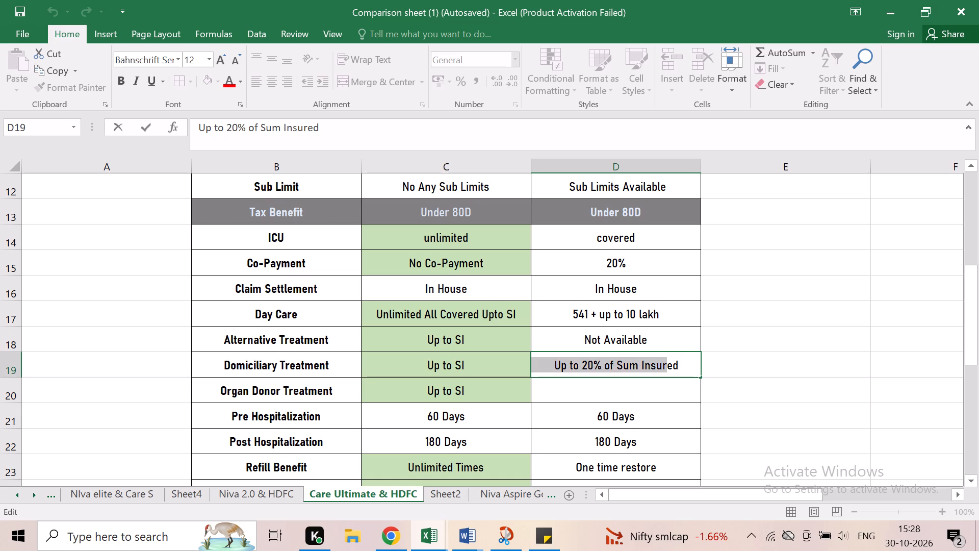
pyautogui.moveTo(727, 361); pyautogui.dragTo(728, 361)
pyautogui.hotkey('ctrl', 'c')
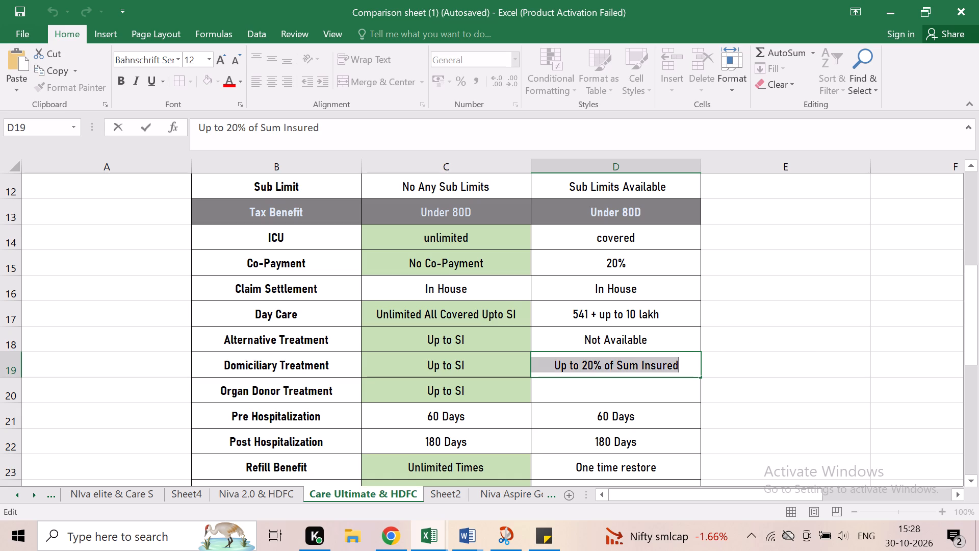
pyautogui.click(636, 394)
pyautogui.hotkey('ctrl', 'v')
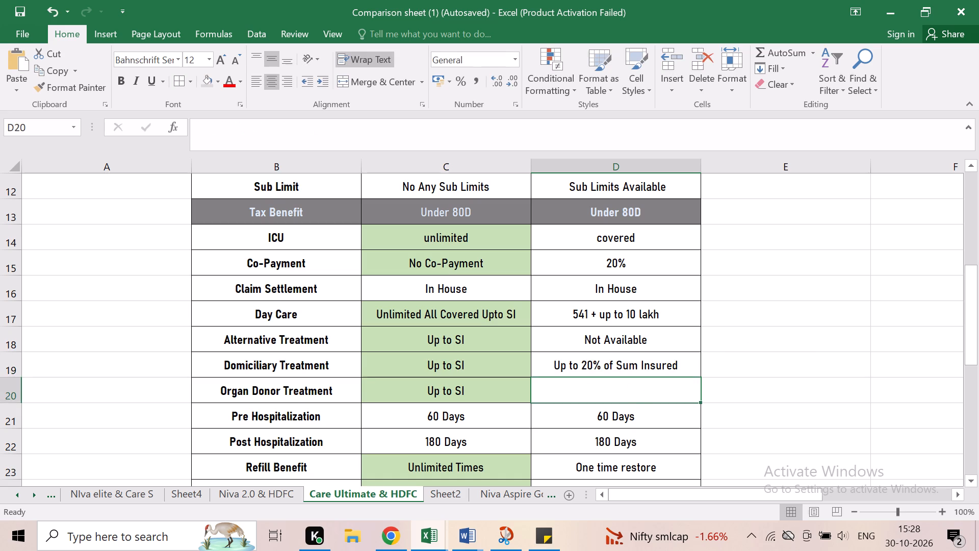
# Shorten the Domiciliary Treatment value in the HDFC column to "20% of Sum Insured".
pyautogui.click(574, 367)
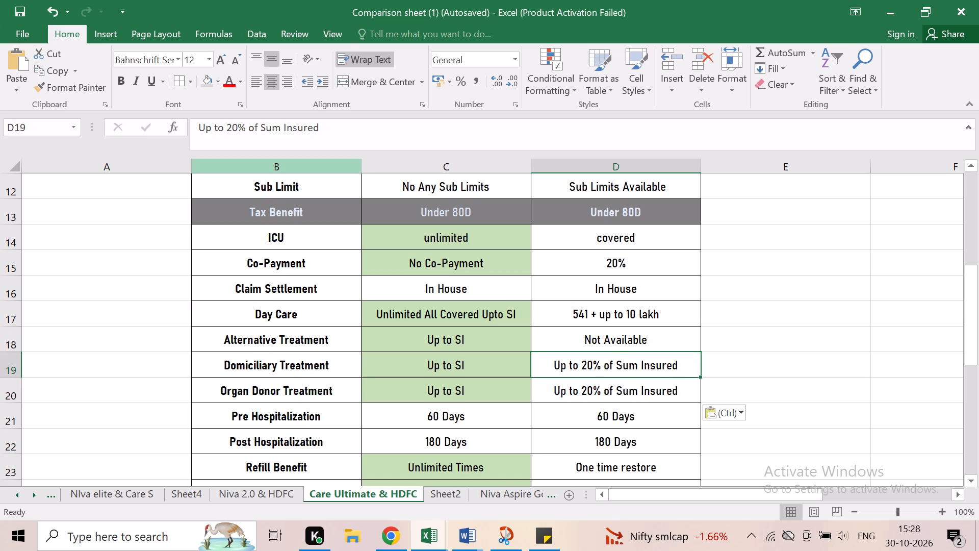
pyautogui.click(223, 129)
pyautogui.press('BackSpace')
pyautogui.press('BackSpace')
pyautogui.press('BackSpace')
pyautogui.press('BackSpace')
pyautogui.press('BackSpace')
pyautogui.press('BackSpace')
pyautogui.press('BackSpace')
pyautogui.press('BackSpace')
pyautogui.press('BackSpace')
pyautogui.press('BackSpace')
pyautogui.press('BackSpace')
pyautogui.press('BackSpace')
pyautogui.press('BackSpace')
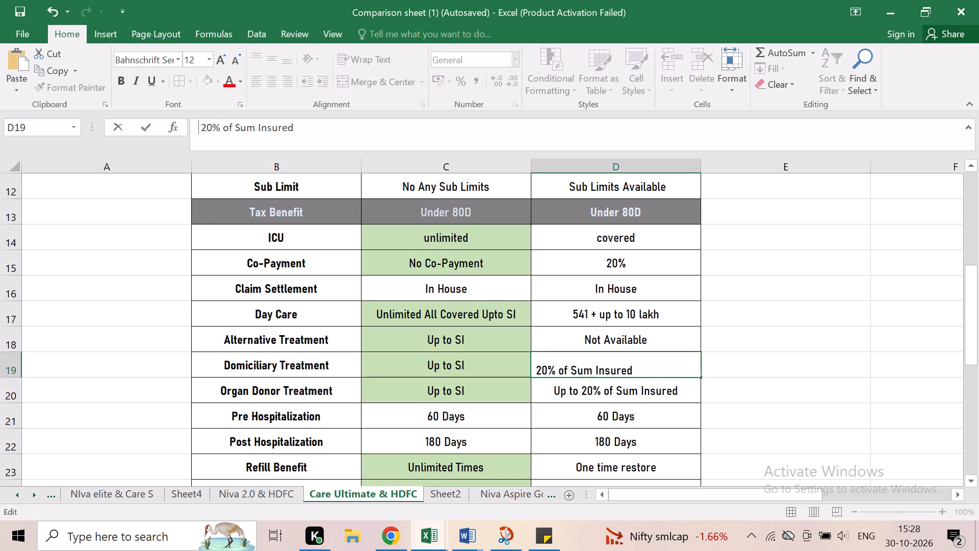
# Shorten the Organ Donor Treatment value in the HDFC column to "20% of Sum Insured".
pyautogui.click(618, 390)
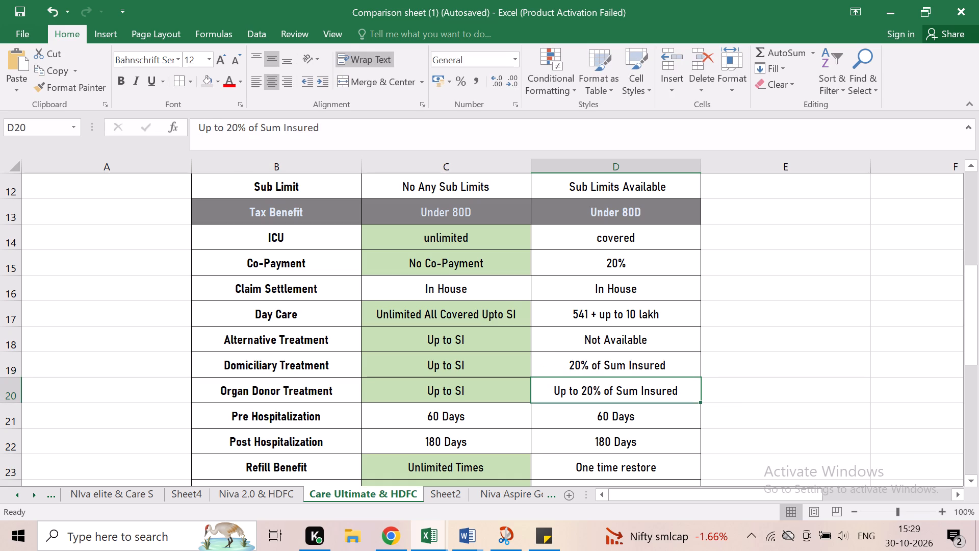
pyautogui.click(226, 127)
pyautogui.press('BackSpace')
pyautogui.press('BackSpace')
pyautogui.press('BackSpace')
pyautogui.press('BackSpace')
pyautogui.press('BackSpace')
pyautogui.press('BackSpace')
pyautogui.press('BackSpace')
pyautogui.press('BackSpace')
pyautogui.press('BackSpace')
pyautogui.press('BackSpace')
pyautogui.press('BackSpace')
pyautogui.press('BackSpace')
pyautogui.press('BackSpace')
pyautogui.press('BackSpace')
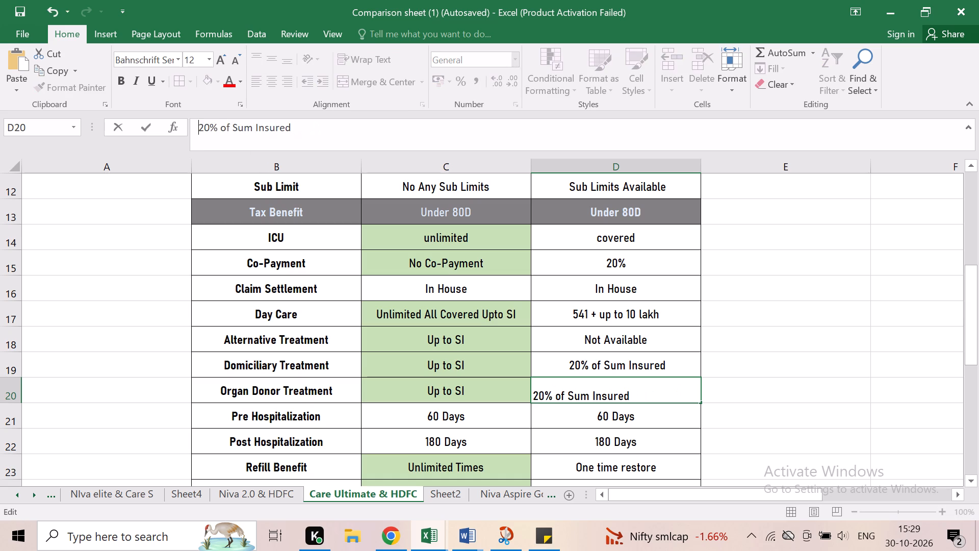
pyautogui.click(918, 320)
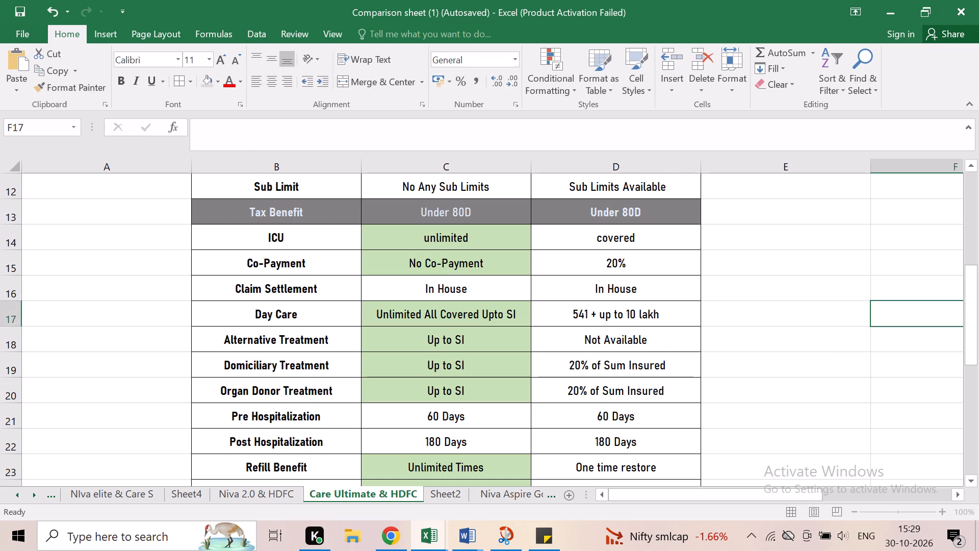
# Replace the Annual Health Checkup value in the HDFC column with "Optional".
pyautogui.click(968, 479)
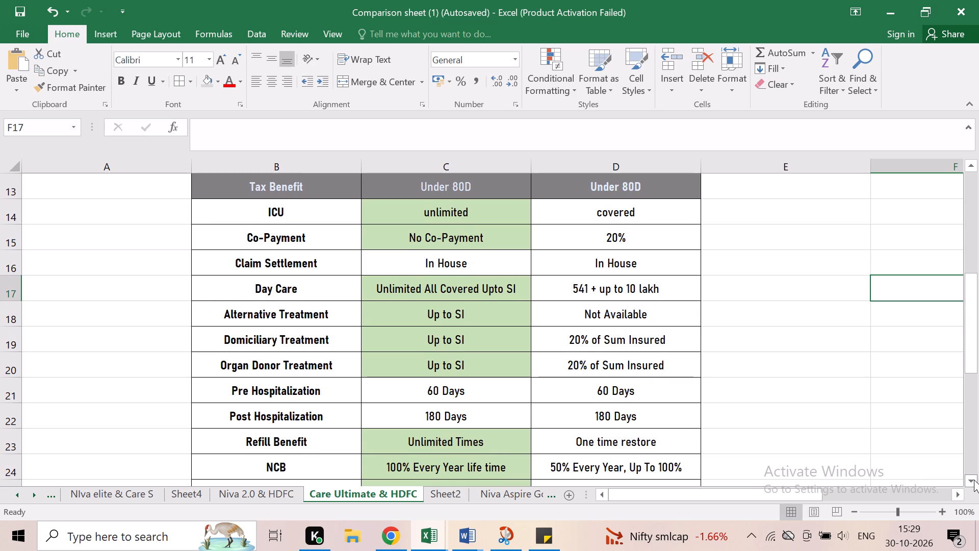
pyautogui.click(974, 480)
pyautogui.tripleClick(974, 480)
pyautogui.click(974, 480)
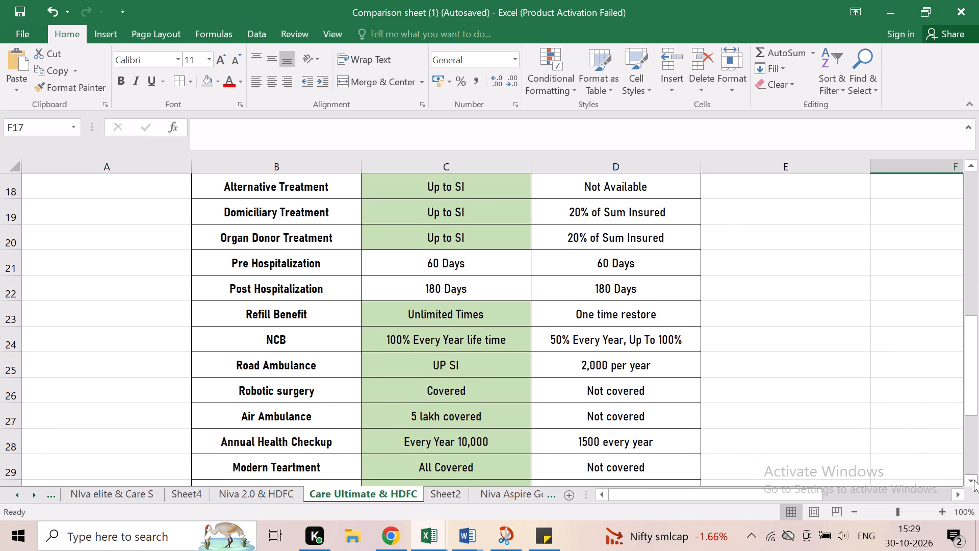
pyautogui.click(974, 480)
pyautogui.click(974, 480)
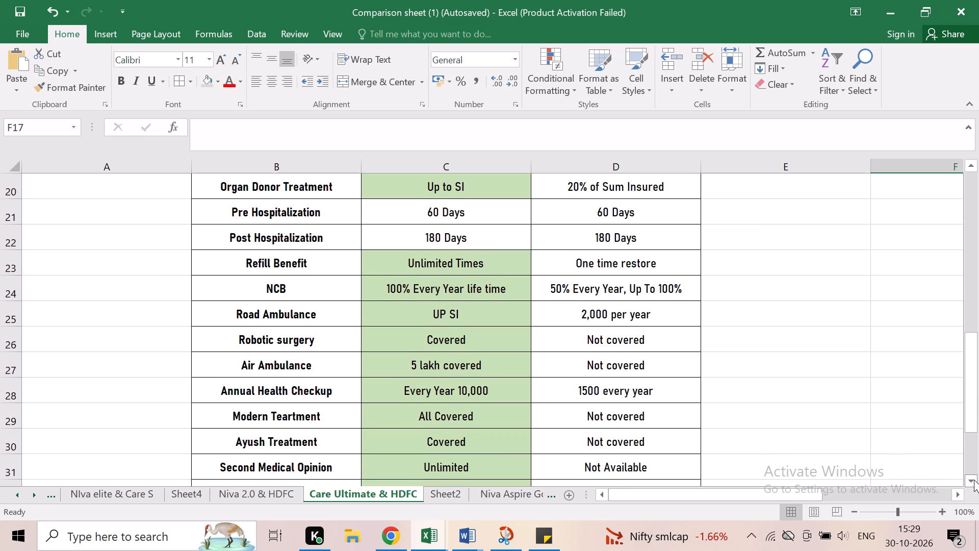
pyautogui.click(974, 480)
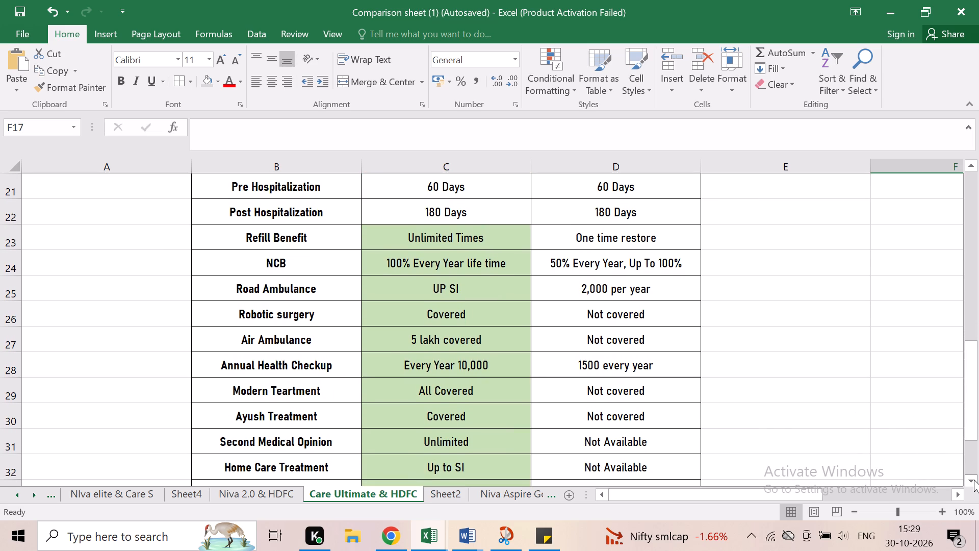
pyautogui.click(974, 480)
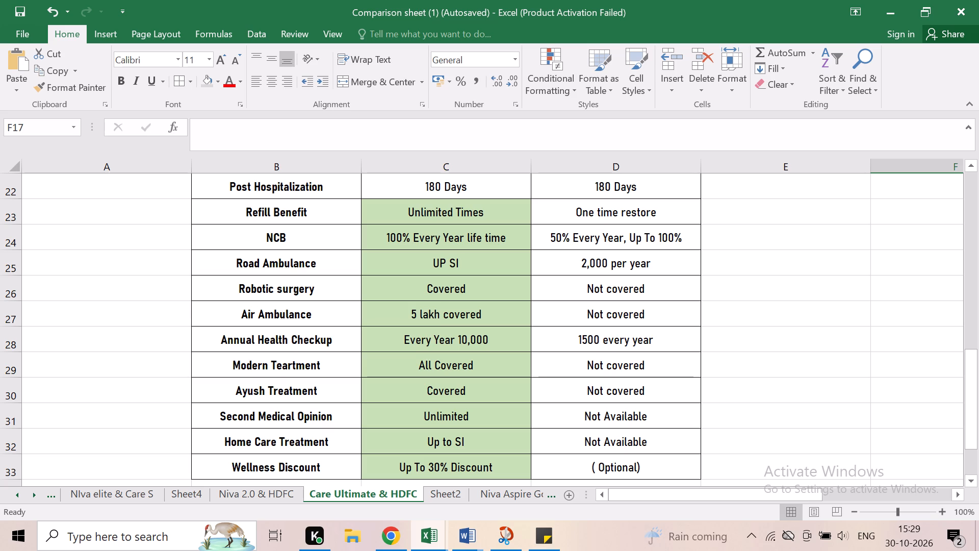
pyautogui.click(607, 343)
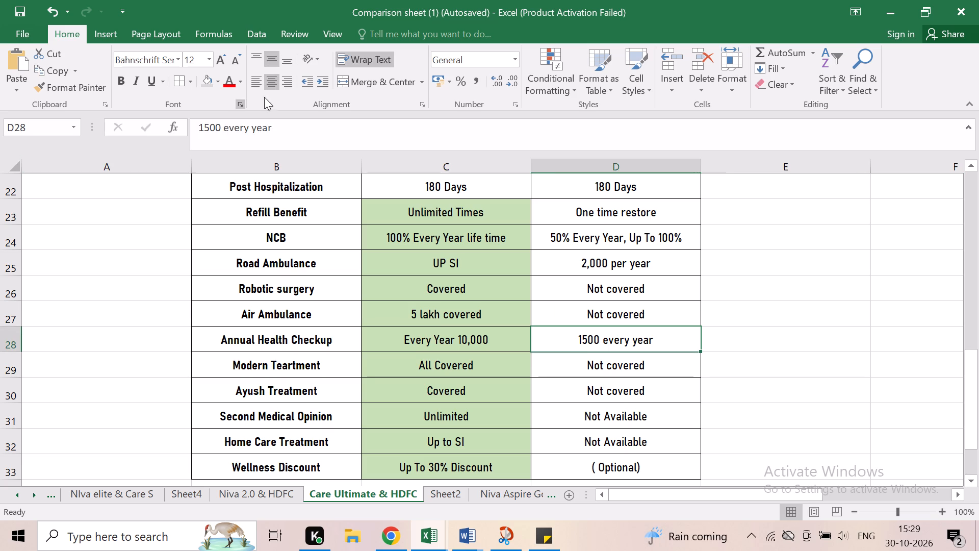
pyautogui.click(284, 123)
pyautogui.press('BackSpace')
pyautogui.press('BackSpace')
pyautogui.press('BackSpace')
pyautogui.press('BackSpace')
pyautogui.press('BackSpace')
pyautogui.press('BackSpace')
pyautogui.press('BackSpace')
pyautogui.press('BackSpace')
pyautogui.press('BackSpace')
pyautogui.press('BackSpace')
pyautogui.press('BackSpace')
pyautogui.press('BackSpace')
pyautogui.press('BackSpace')
pyautogui.press('BackSpace')
pyautogui.press('BackSpace')
pyautogui.press('BackSpace')
pyautogui.press('BackSpace')
pyautogui.press('BackSpace')
pyautogui.press('BackSpace')
pyautogui.press('BackSpace')
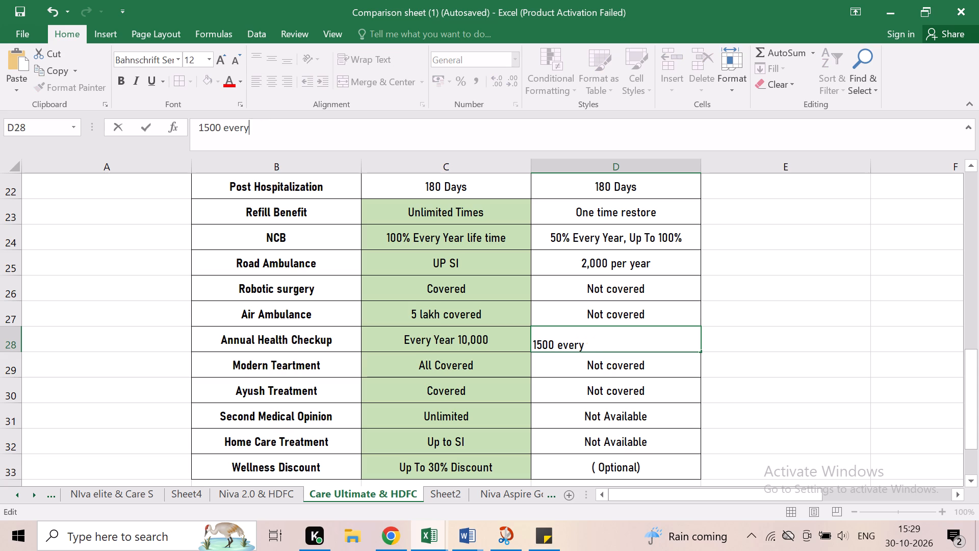
pyautogui.write('Op')
pyautogui.write('tional')
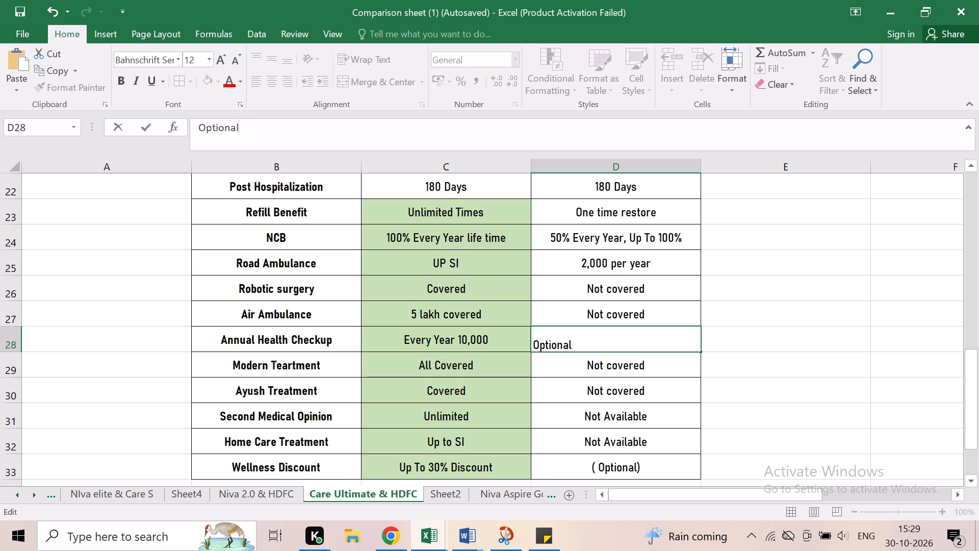
pyautogui.press('Down')
pyautogui.click(791, 344)
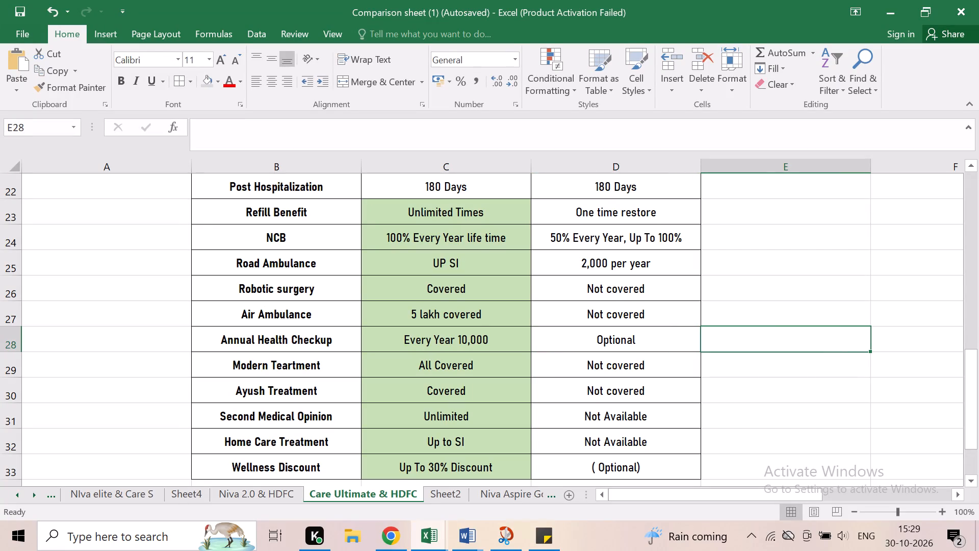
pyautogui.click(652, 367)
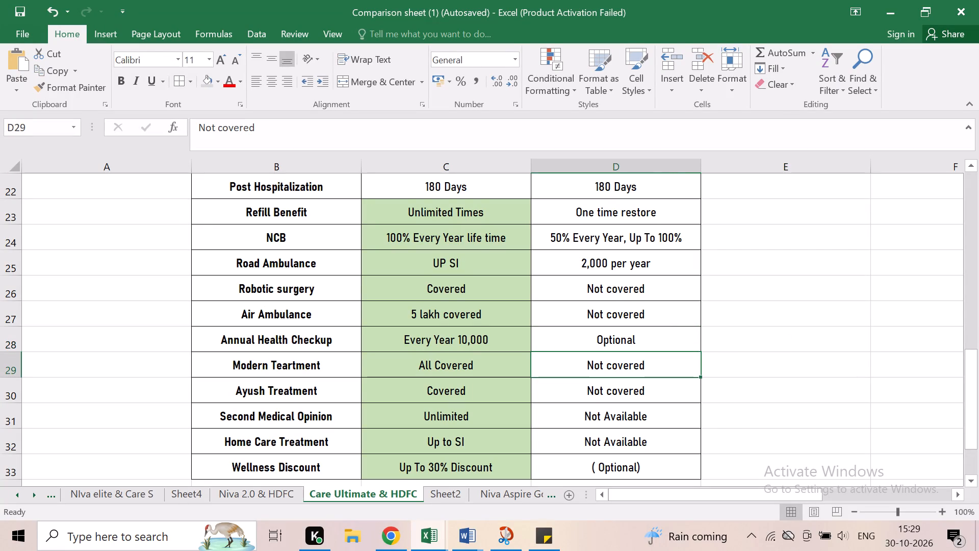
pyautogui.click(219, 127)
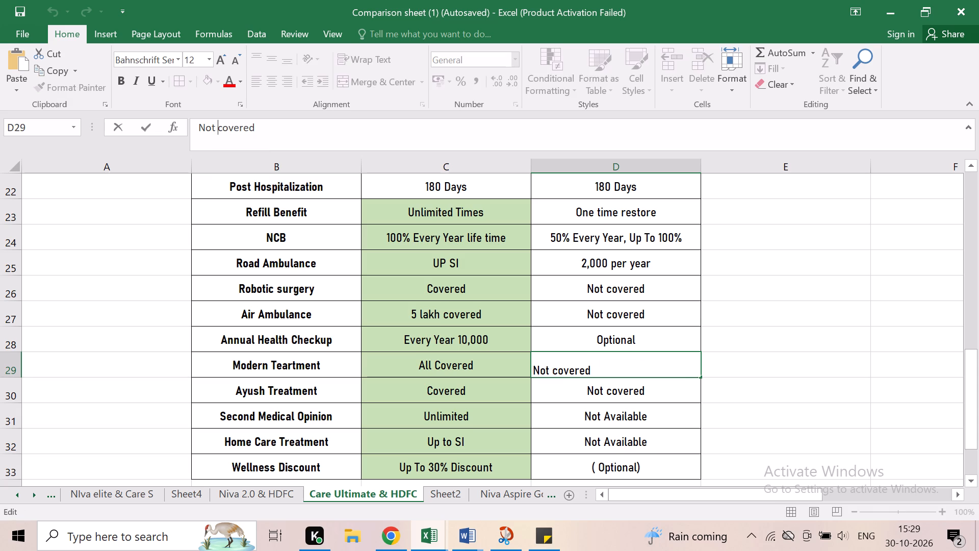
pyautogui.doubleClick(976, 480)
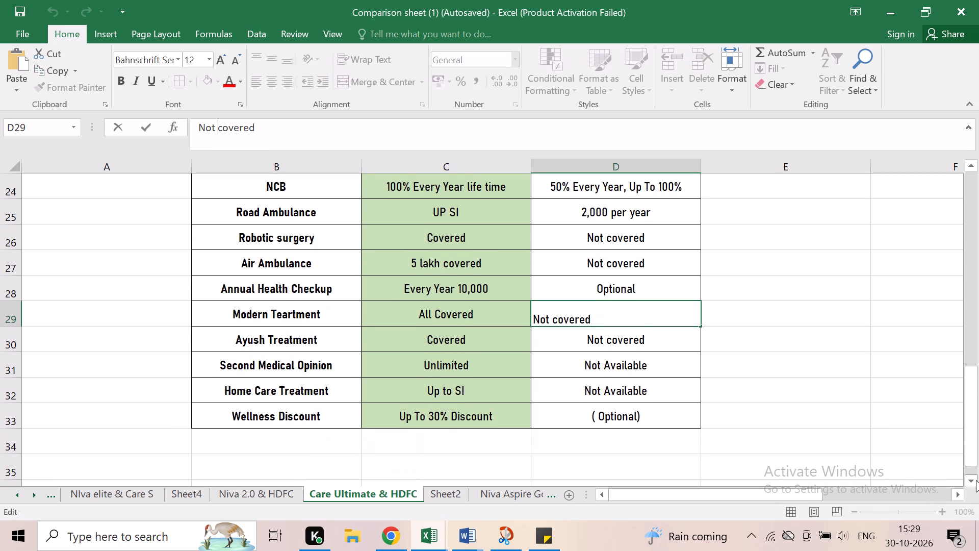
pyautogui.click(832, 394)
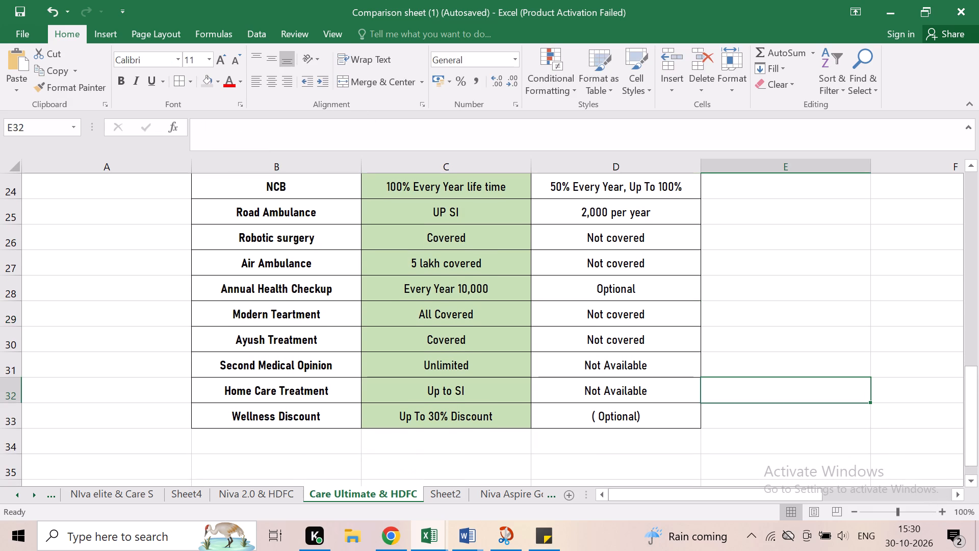
# Shorten the Wellness Discount value in the Care column to "30% Discount".
pyautogui.click(420, 423)
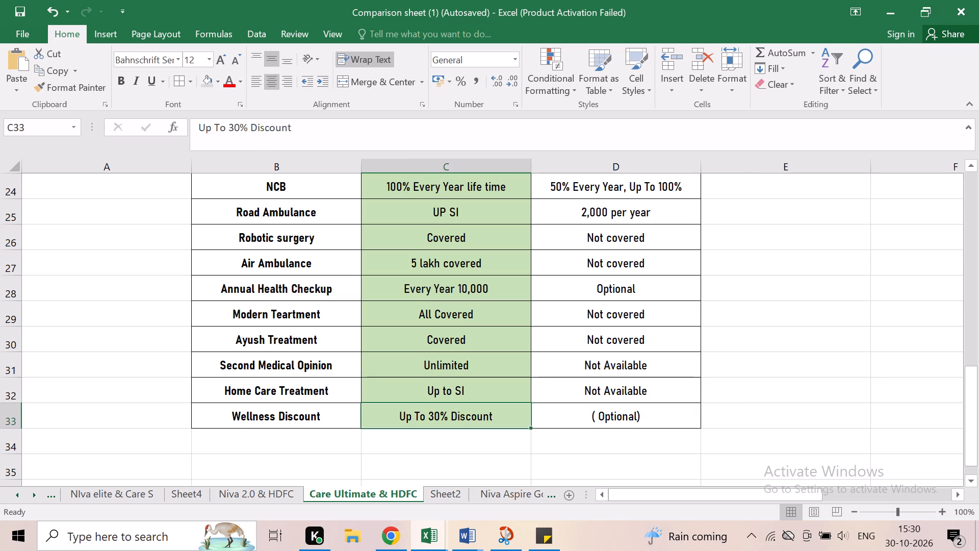
pyautogui.click(224, 124)
pyautogui.press('BackSpace')
pyautogui.press('BackSpace')
pyautogui.press('BackSpace')
pyautogui.press('BackSpace')
pyautogui.press('BackSpace')
pyautogui.press('BackSpace')
pyautogui.press('BackSpace')
pyautogui.press('BackSpace')
pyautogui.press('BackSpace')
pyautogui.press('BackSpace')
pyautogui.press('BackSpace')
pyautogui.press('BackSpace')
pyautogui.press('BackSpace')
pyautogui.press('BackSpace')
pyautogui.press('BackSpace')
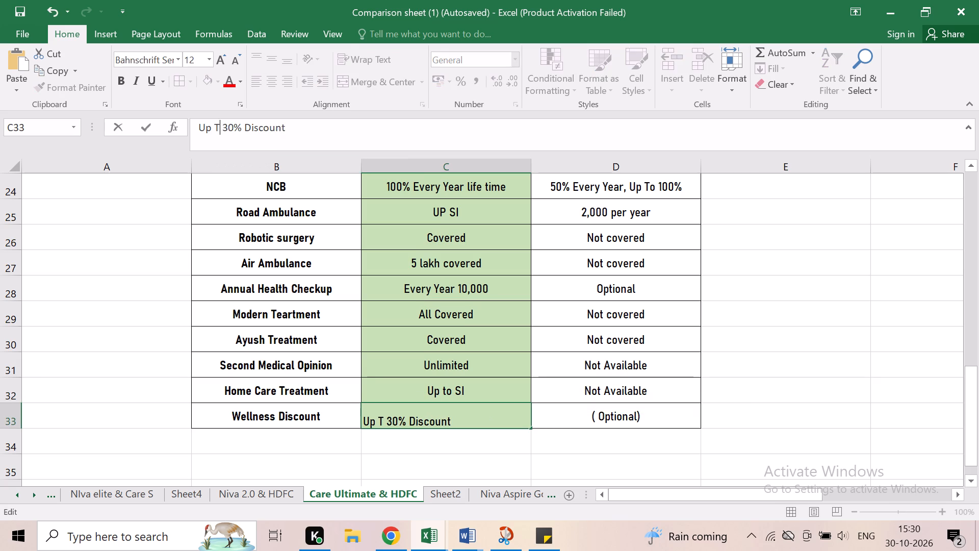
pyautogui.click(868, 331)
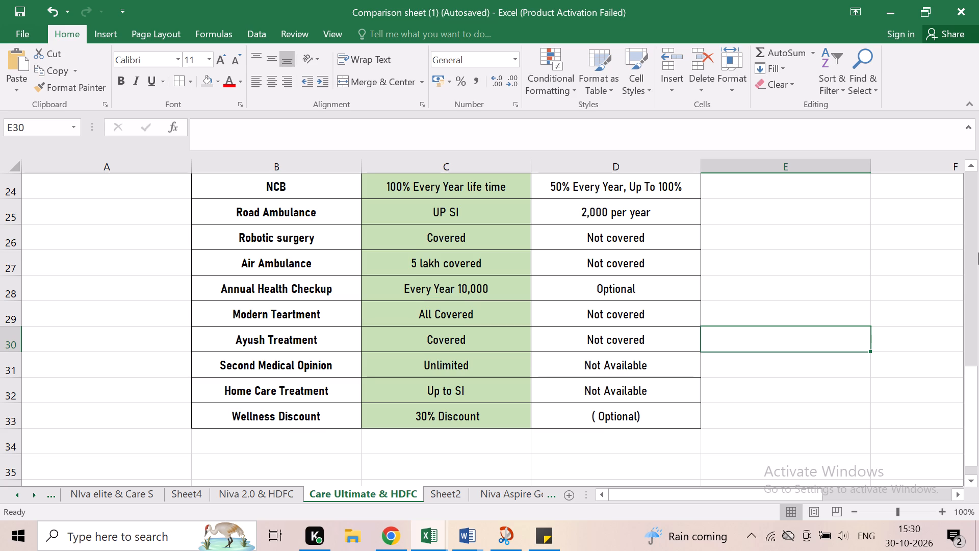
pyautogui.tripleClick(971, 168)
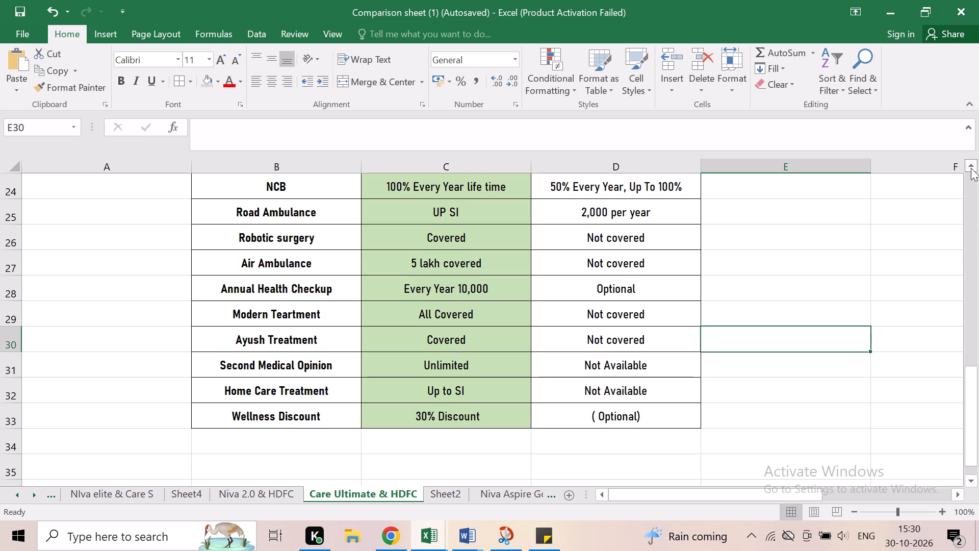
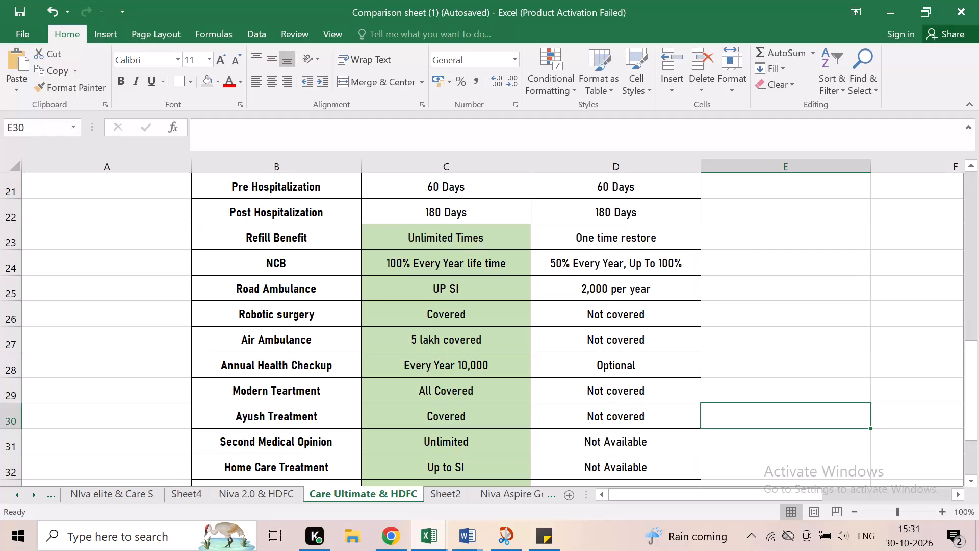
# Replace the Air Ambulance value in the Care column with "Any Ambulance such as Road,Air,Train, Boat etc.".
pyautogui.click(460, 340)
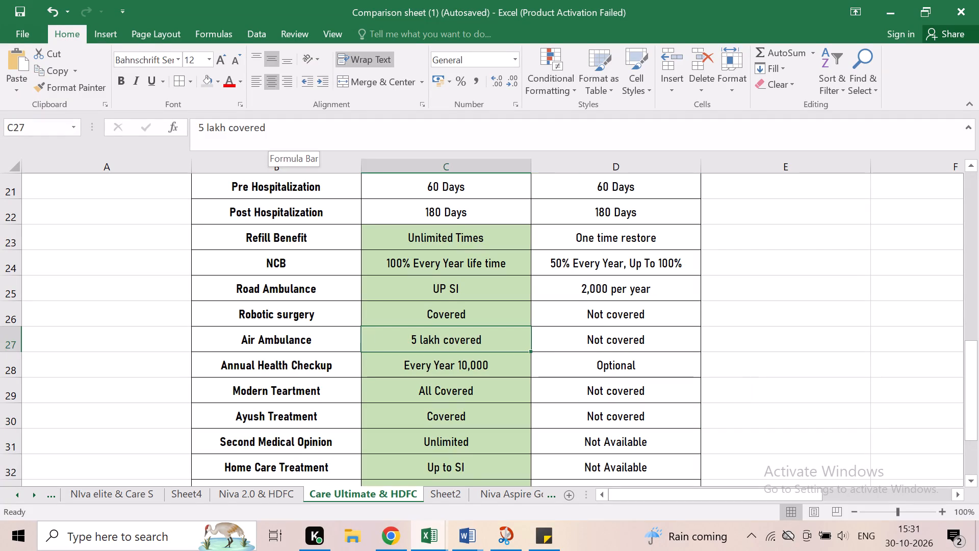
pyautogui.click(276, 130)
pyautogui.press('BackSpace')
pyautogui.press('BackSpace')
pyautogui.press('BackSpace')
pyautogui.press('BackSpace')
pyautogui.press('BackSpace')
pyautogui.press('BackSpace')
pyautogui.press('BackSpace')
pyautogui.press('BackSpace')
pyautogui.press('BackSpace')
pyautogui.press('BackSpace')
pyautogui.press('BackSpace')
pyautogui.press('BackSpace')
pyautogui.press('BackSpace')
pyautogui.press('BackSpace')
pyautogui.press('BackSpace')
pyautogui.press('BackSpace')
pyautogui.press('BackSpace')
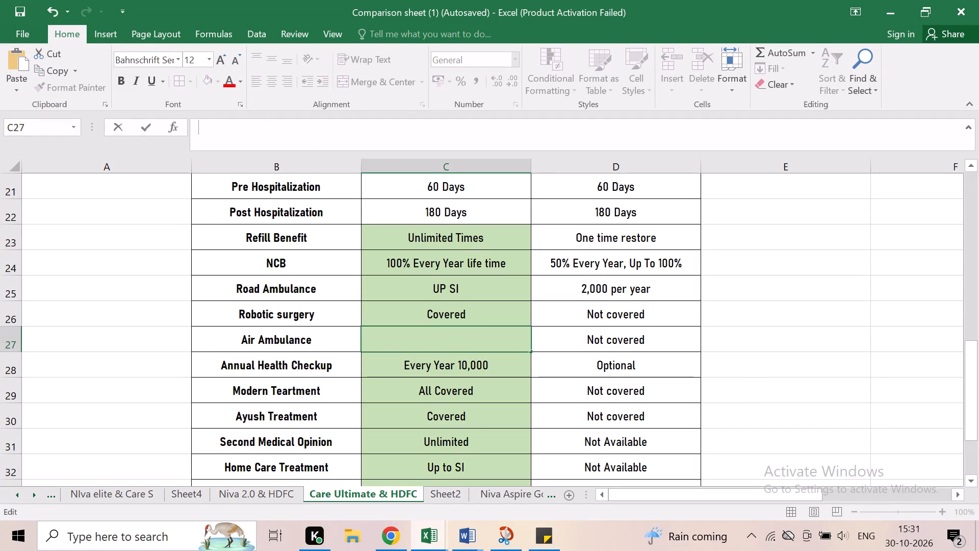
pyautogui.write('Any')
pyautogui.press('space')
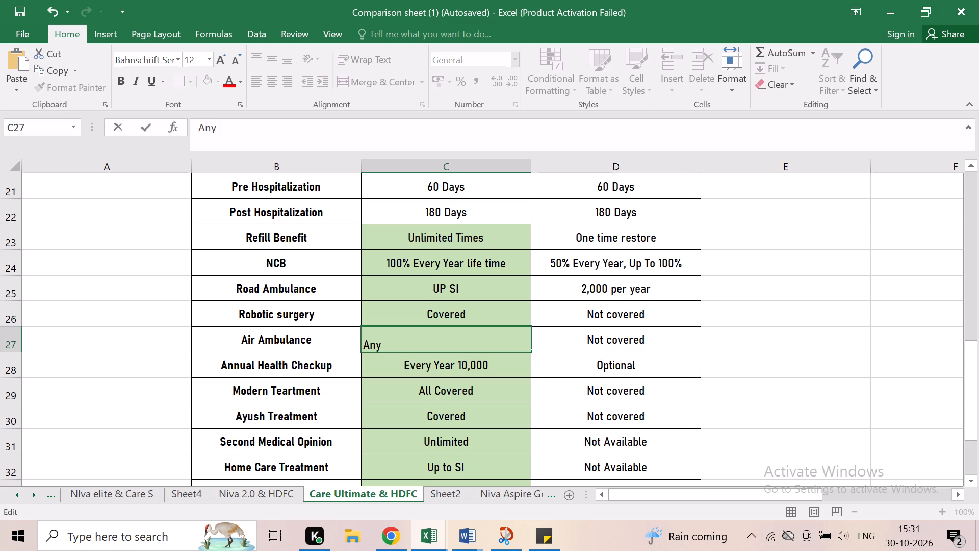
pyautogui.hotkey('shift', 'a')
pyautogui.write('mbu')
pyautogui.write('lance')
pyautogui.press('space')
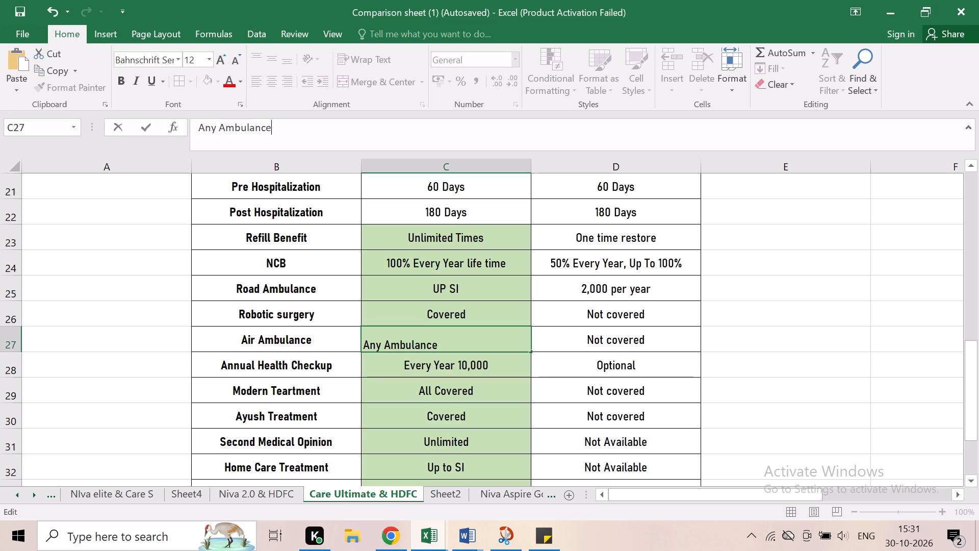
pyautogui.write('such as')
pyautogui.press('space')
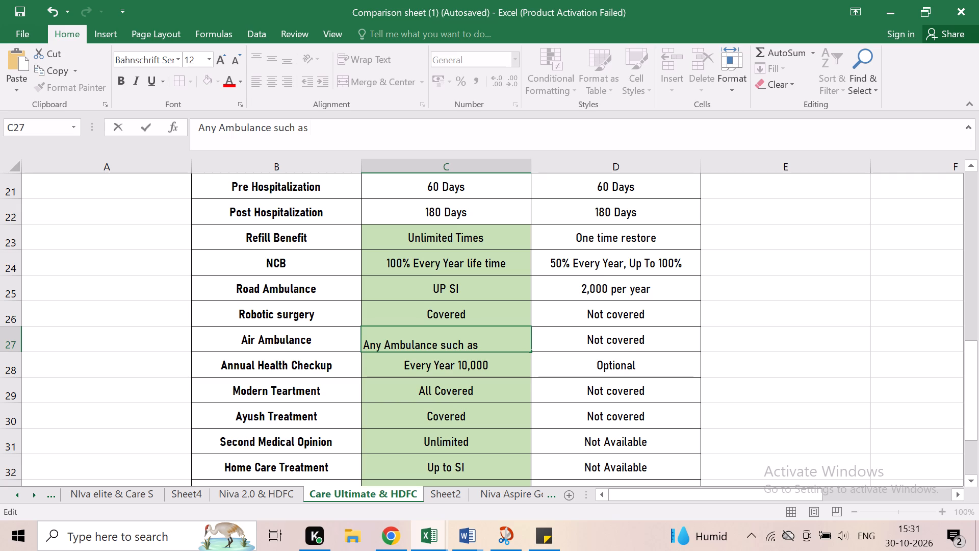
pyautogui.press('space')
pyautogui.hotkey('shift', 'r')
pyautogui.write('oad')
pyautogui.press(',')
pyautogui.write('Air')
pyautogui.press(',')
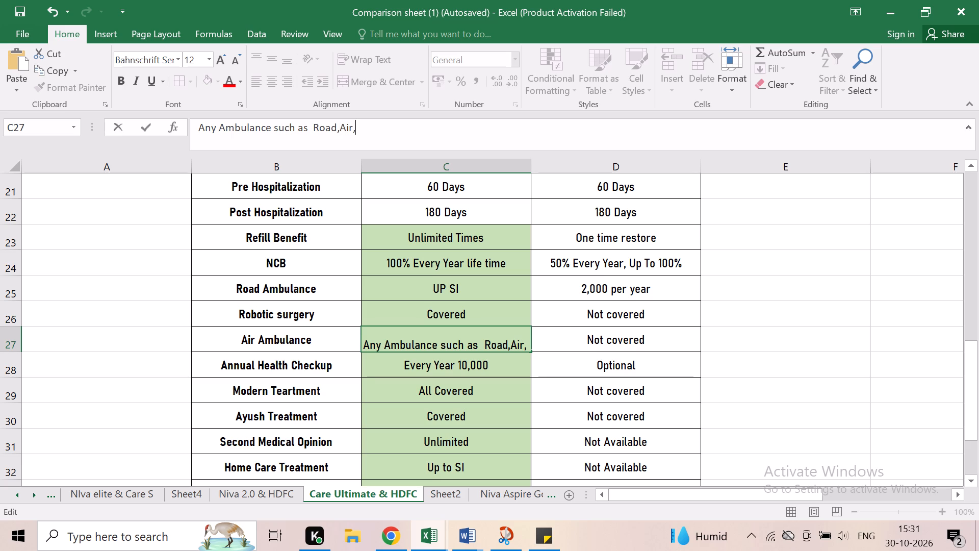
pyautogui.write('Tra')
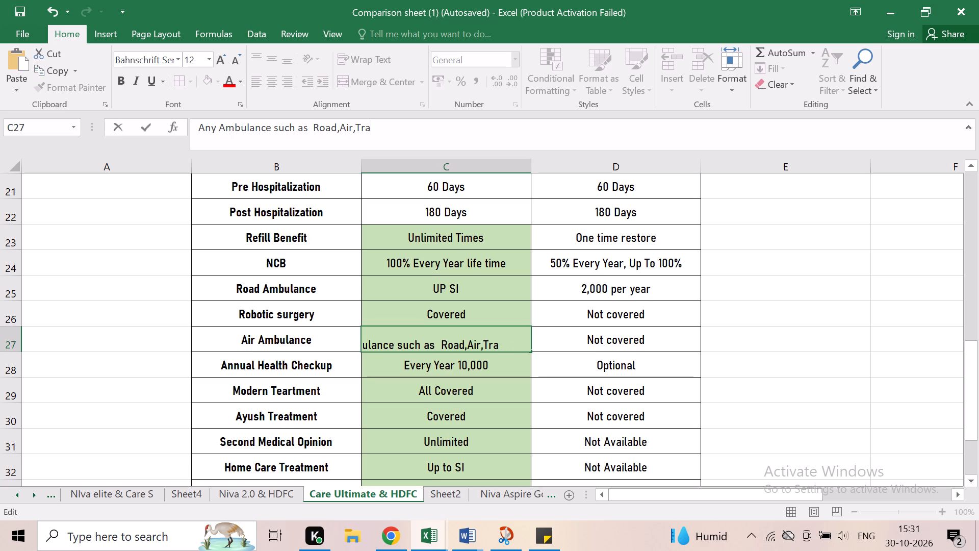
pyautogui.write('in')
pyautogui.press('space')
pyautogui.write('ab')
pyautogui.press('BackSpace')
pyautogui.press('BackSpace')
pyautogui.press('BackSpace')
pyautogui.write(',')
pyautogui.press('space')
pyautogui.write('Boat etc')
pyautogui.press('.')
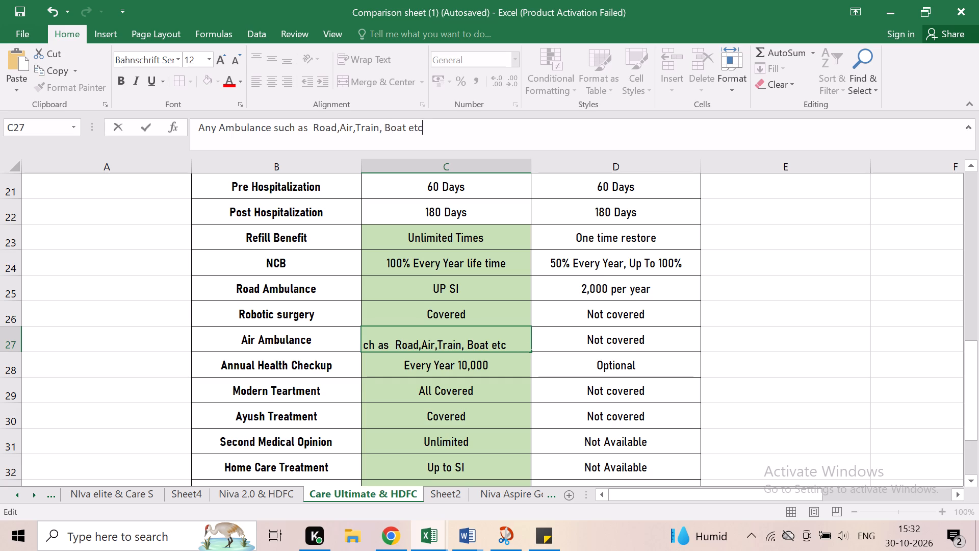
pyautogui.press('Down')
pyautogui.click(823, 330)
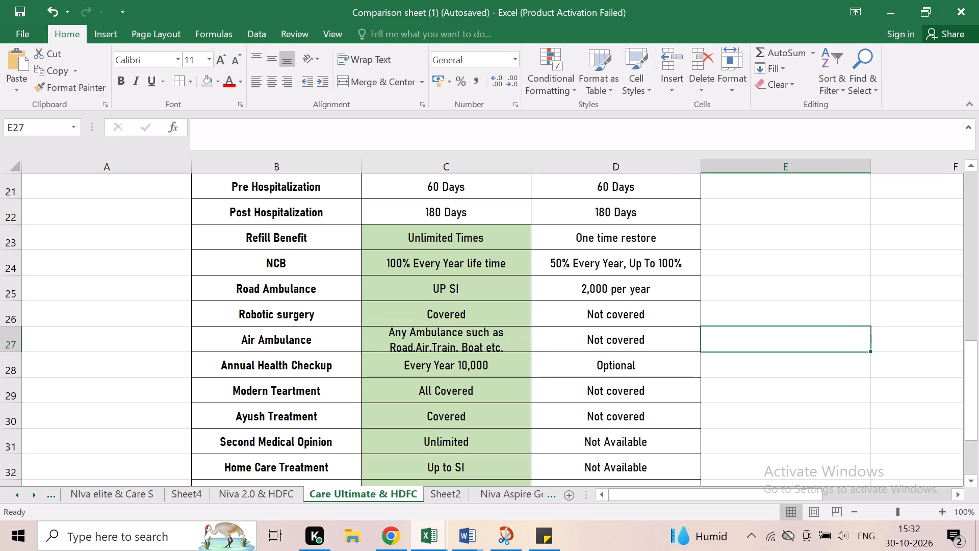
# Increase the height of the Air Ambulance row so both lines of its Care value fit.
pyautogui.click(18, 345)
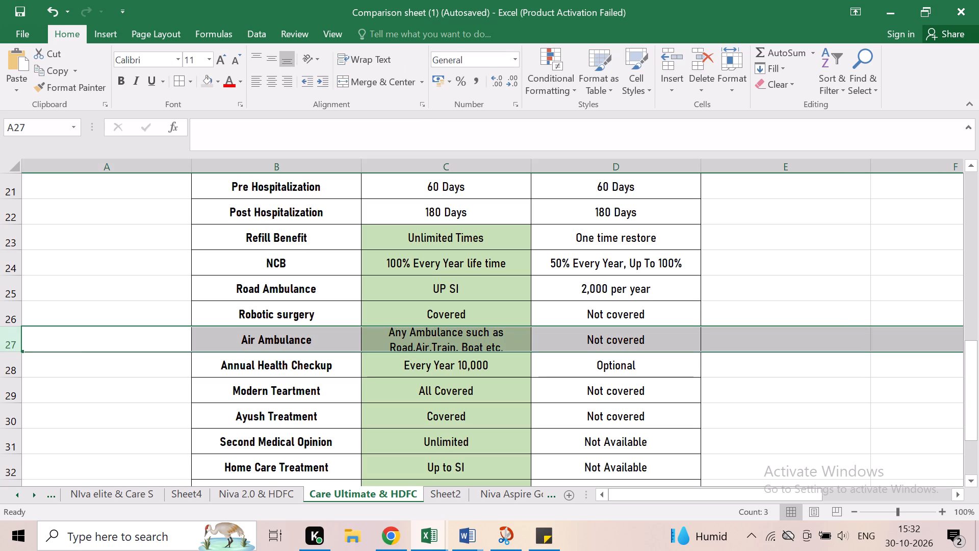
pyautogui.moveTo(15, 350); pyautogui.dragTo(17, 365)
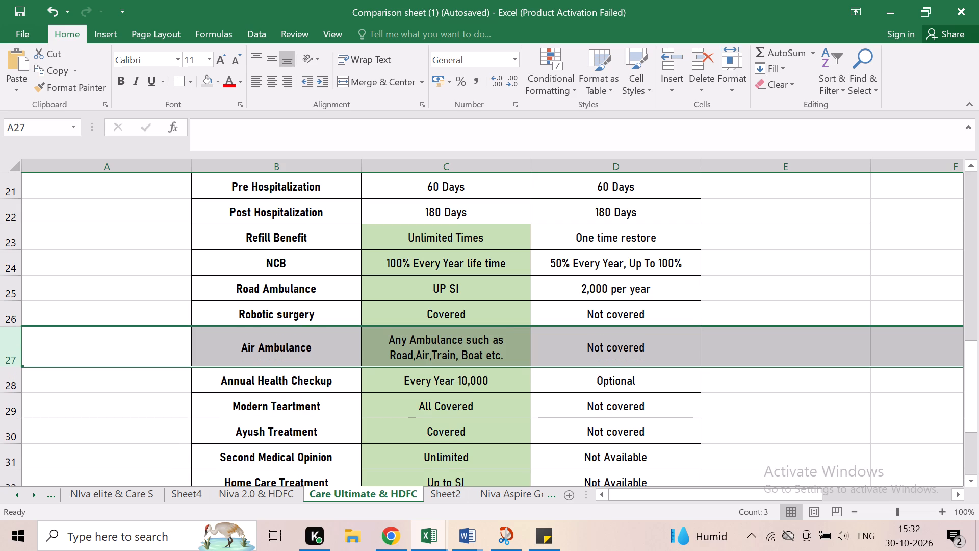
pyautogui.click(823, 255)
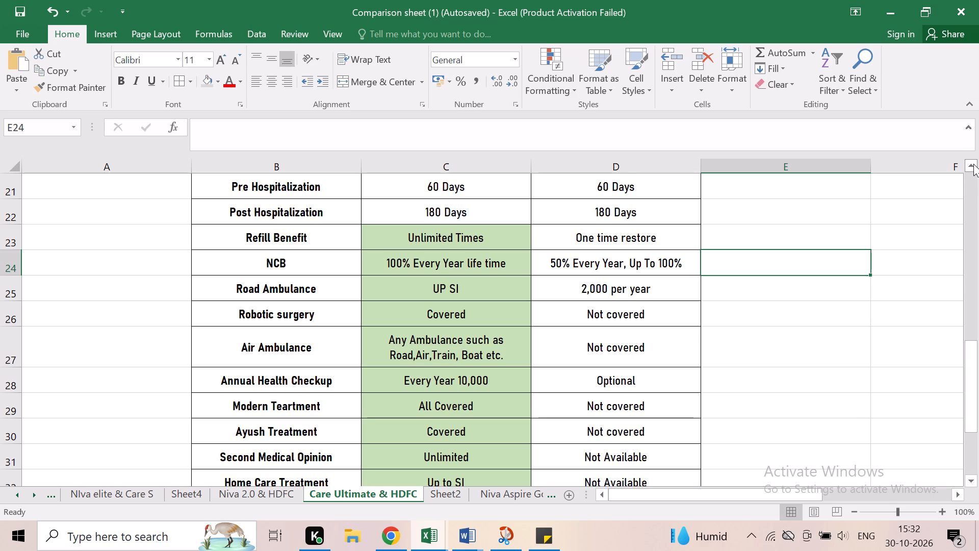
# Replace the Co-Payment value in the HDFC column with "Yes".
pyautogui.tripleClick(972, 477)
pyautogui.doubleClick(972, 477)
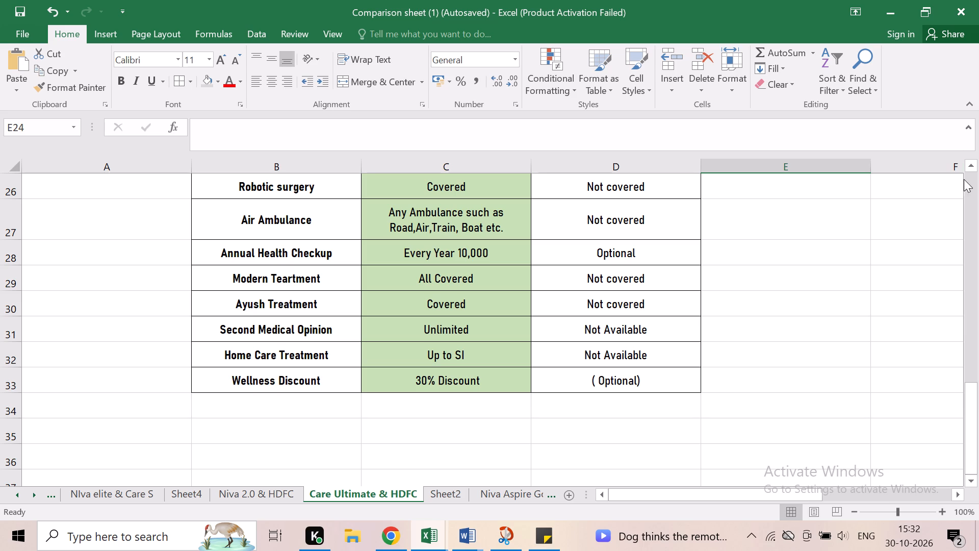
pyautogui.doubleClick(974, 170)
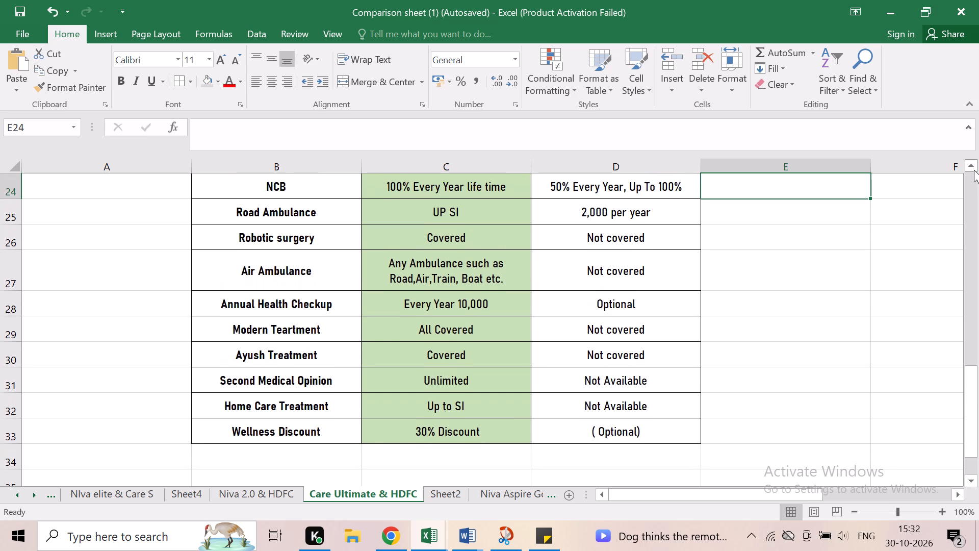
pyautogui.tripleClick(974, 170)
pyautogui.tripleClick(974, 170)
pyautogui.tripleClick(974, 170)
pyautogui.tripleClick(974, 170)
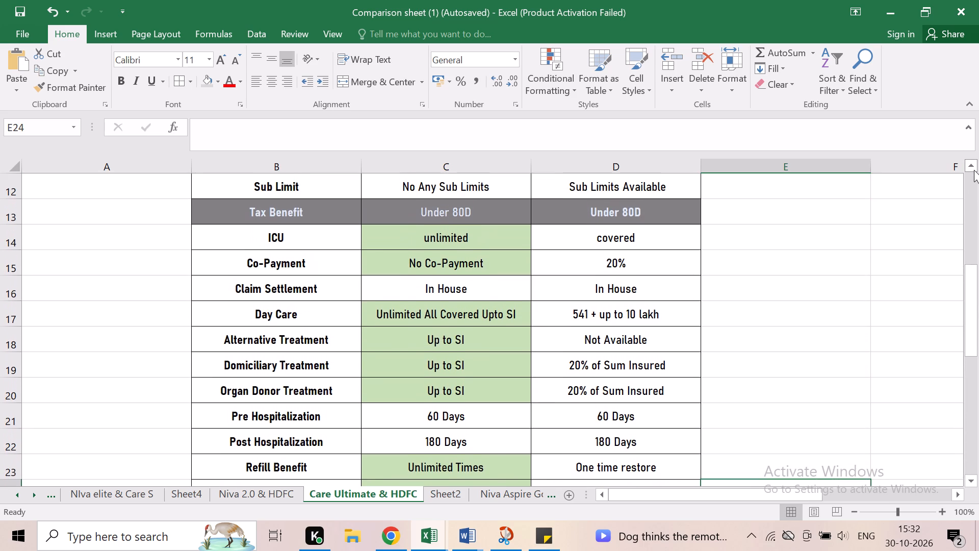
pyautogui.click(630, 269)
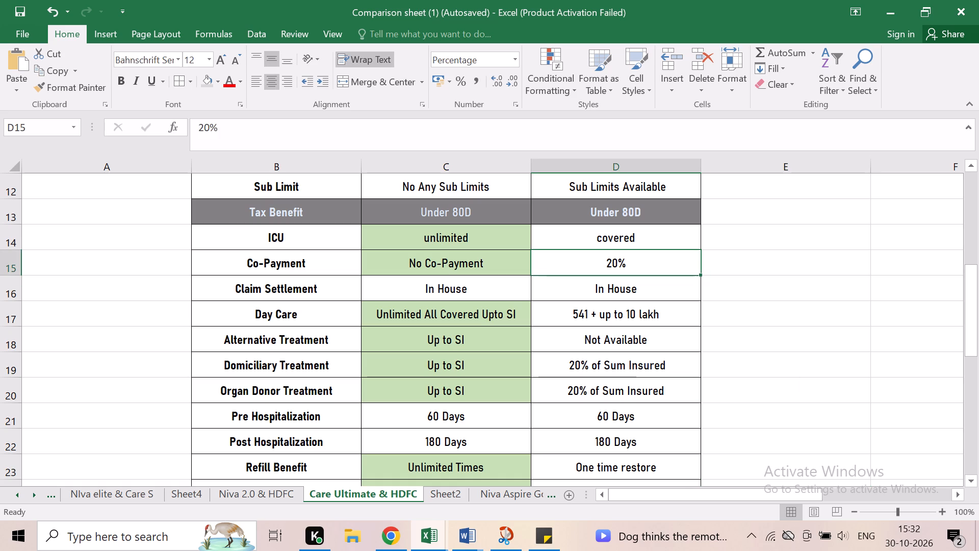
pyautogui.press('BackSpace')
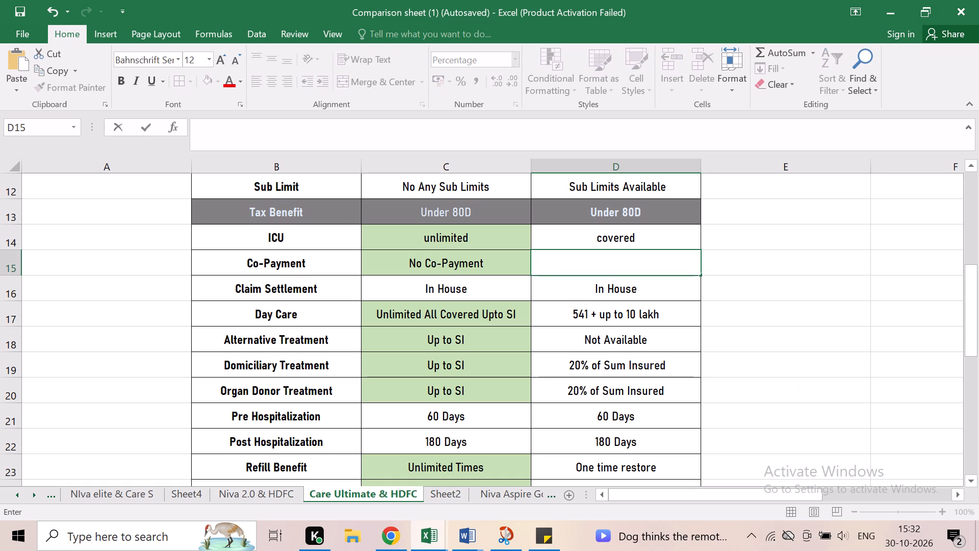
pyautogui.write('Ye')
pyautogui.press('s')
pyautogui.click(910, 315)
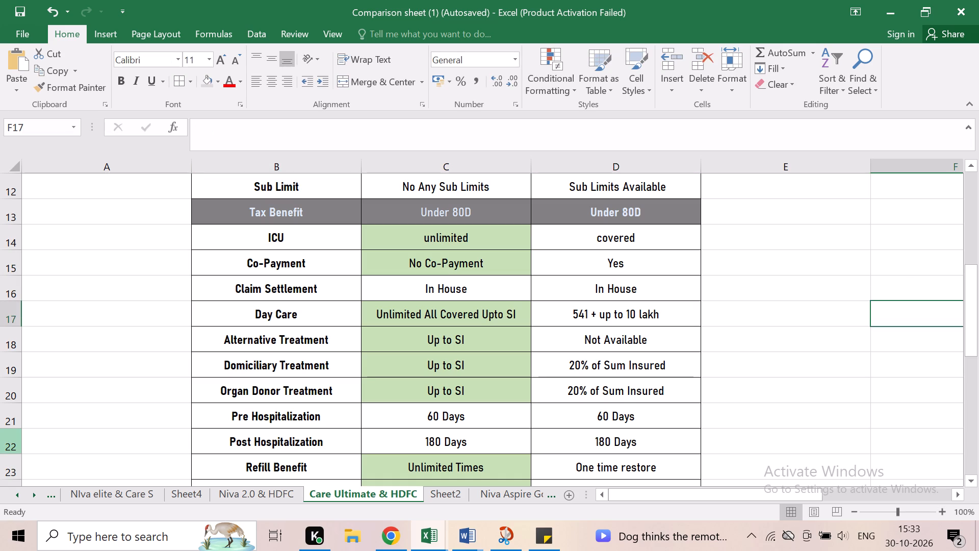
# Delete the Road Ambulance row from the comparison table.
pyautogui.tripleClick(972, 471)
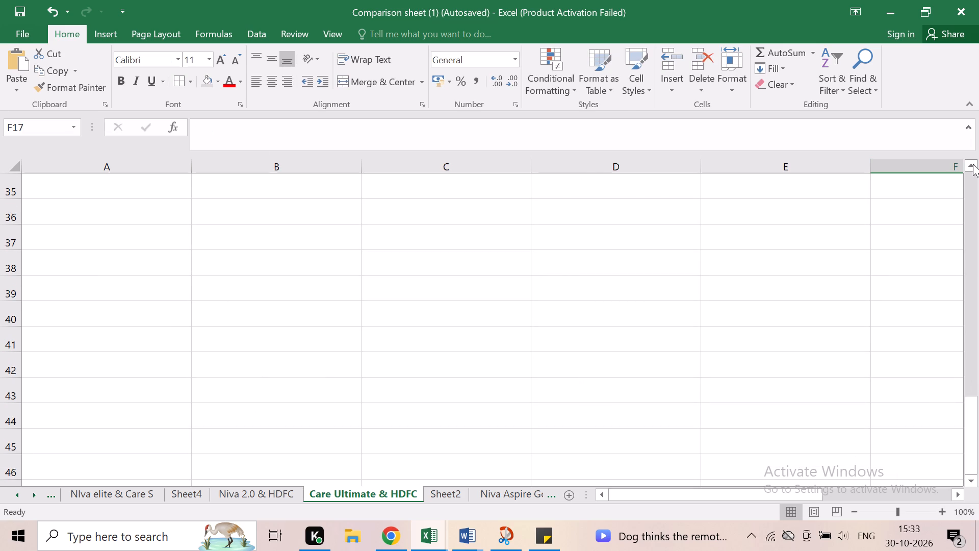
pyautogui.tripleClick(973, 164)
pyautogui.tripleClick(973, 164)
pyautogui.tripleClick(973, 164)
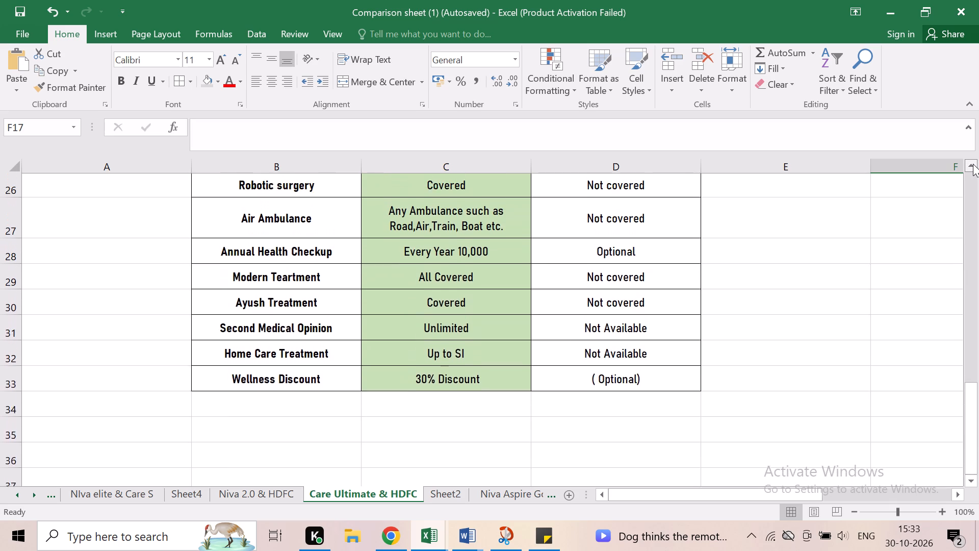
pyautogui.tripleClick(973, 164)
pyautogui.tripleClick(973, 164)
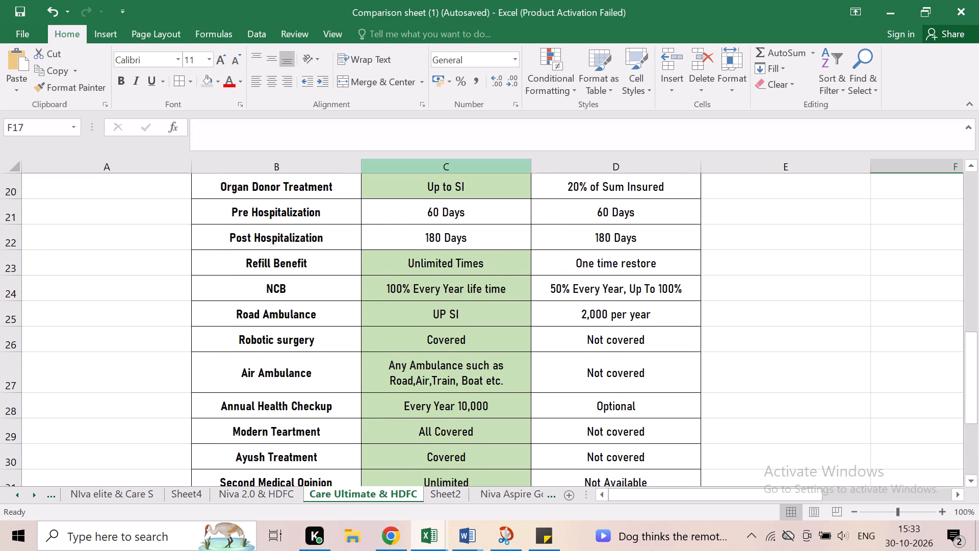
pyautogui.rightClick(7, 319)
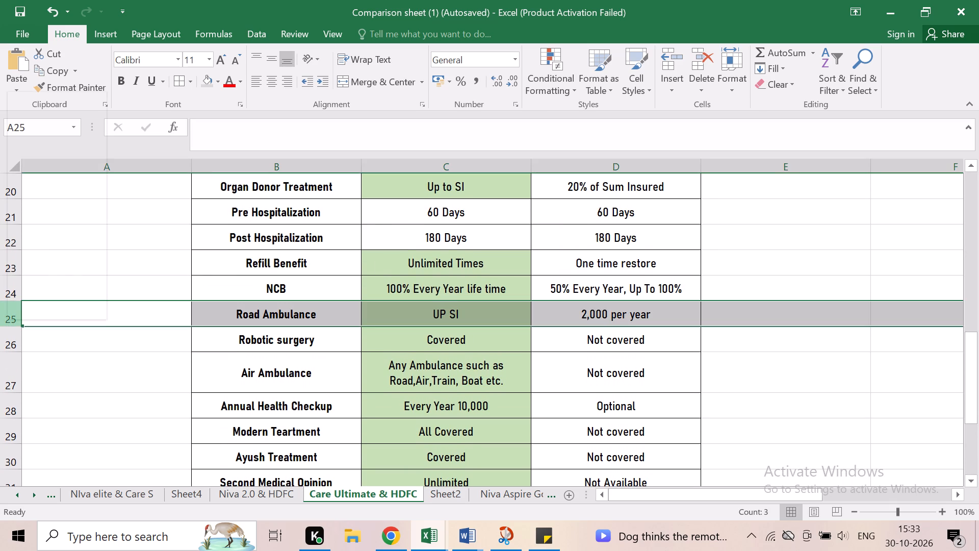
pyautogui.click(72, 202)
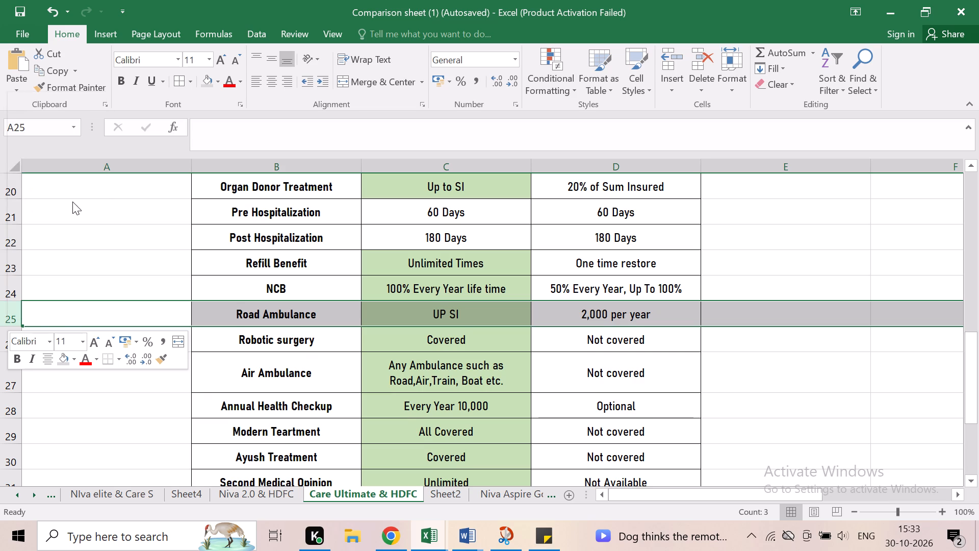
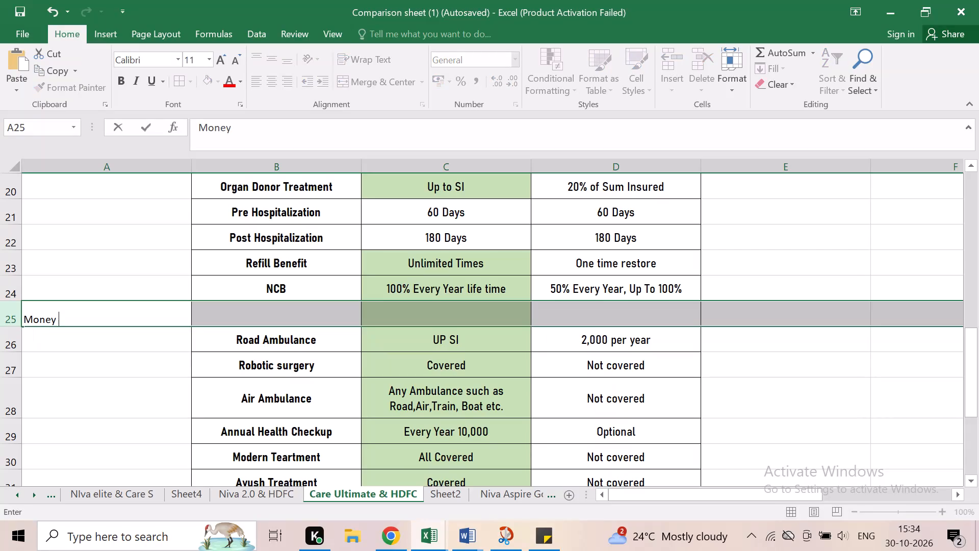
# Clear the misplaced text in column A and label the blank row below NCB "Money Back".
pyautogui.press('BackSpace')
pyautogui.press('BackSpace')
pyautogui.press('BackSpace')
pyautogui.press('BackSpace')
pyautogui.press('BackSpace')
pyautogui.press('BackSpace')
pyautogui.click(332, 312)
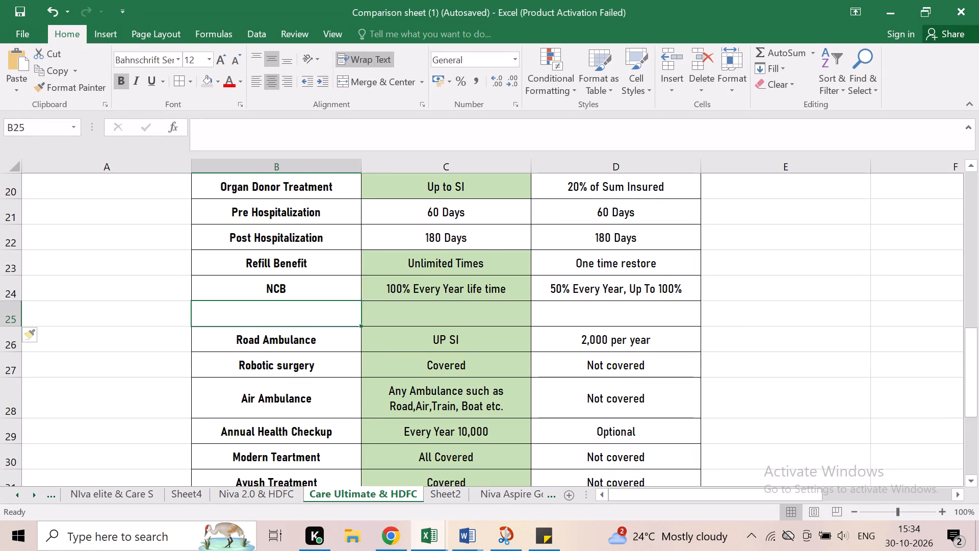
pyautogui.write('Money')
pyautogui.press('space')
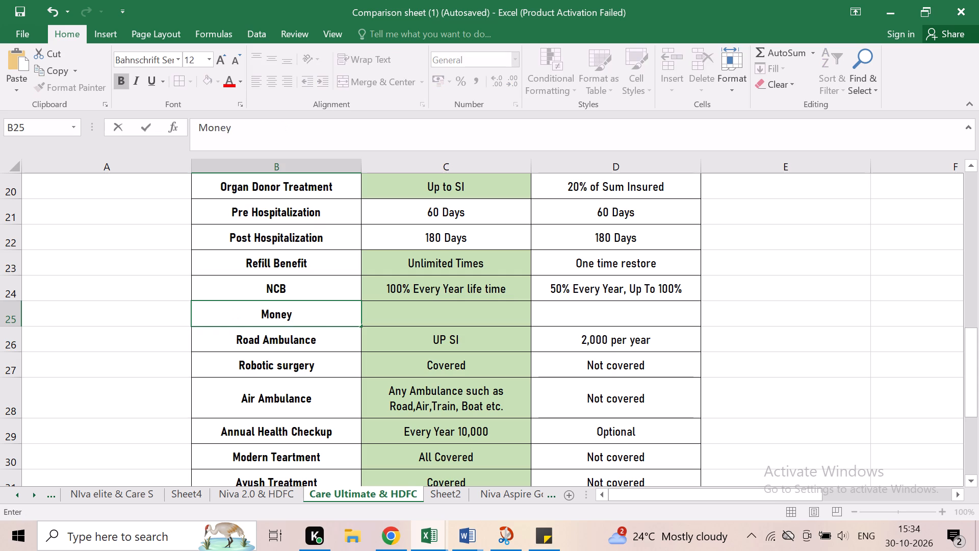
pyautogui.hotkey('shift', 'b')
pyautogui.write('ack')
pyautogui.press('Right')
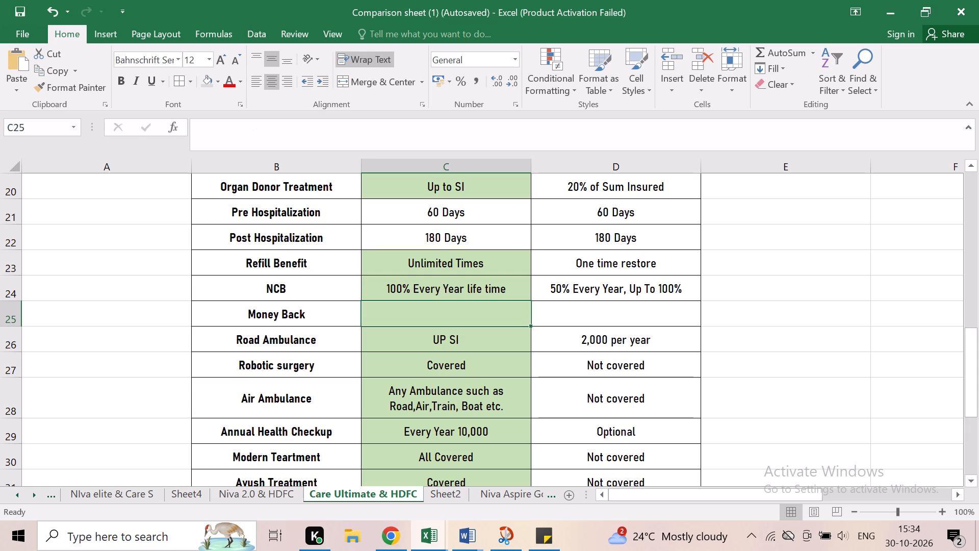
# Fill the Money Back row with "Yes Covered" for Care and "Not Covered" for HDFC.
pyautogui.write('Yes')
pyautogui.press('space')
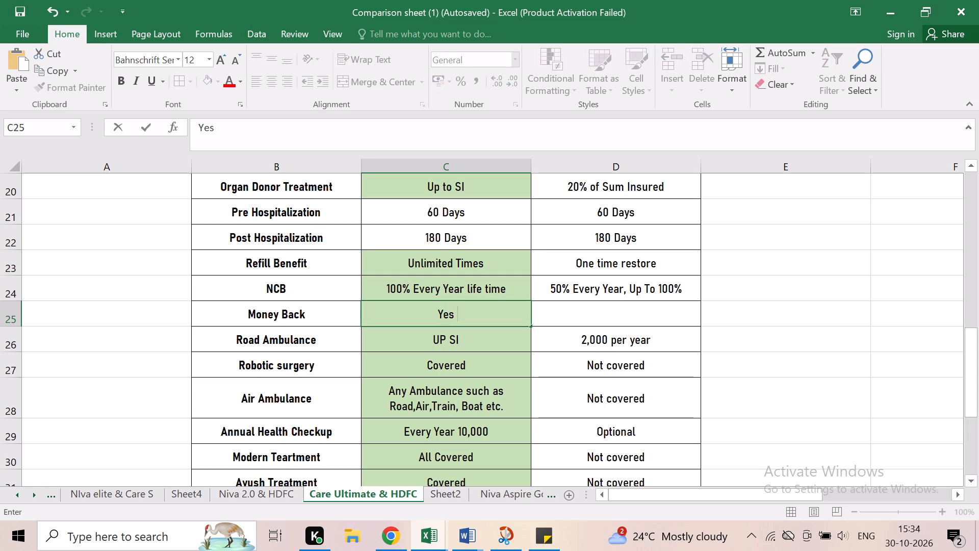
pyautogui.write('Covered')
pyautogui.press('Right')
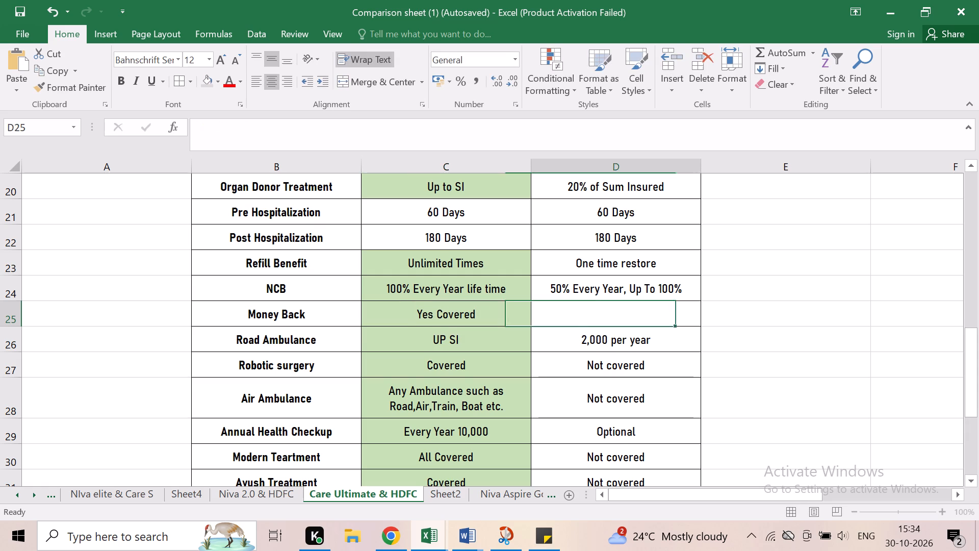
pyautogui.write('Not Covered')
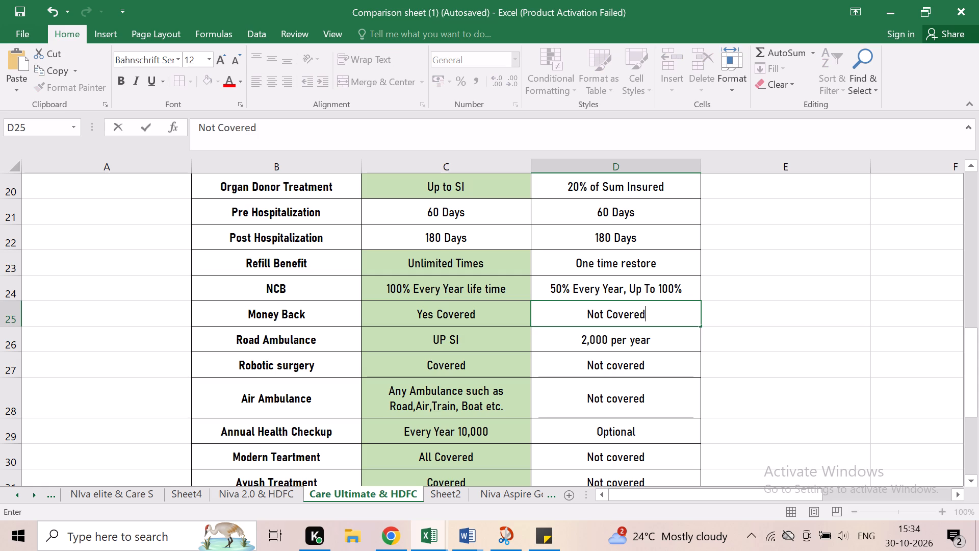
pyautogui.press('Down')
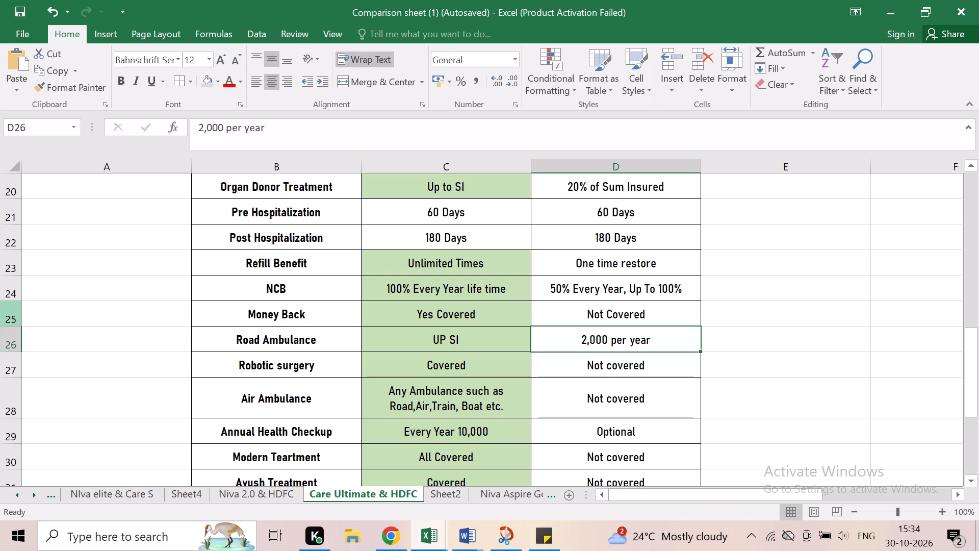
# Insert a row above Money Back and label it "Grace Period CoveAGE".
pyautogui.rightClick(19, 315)
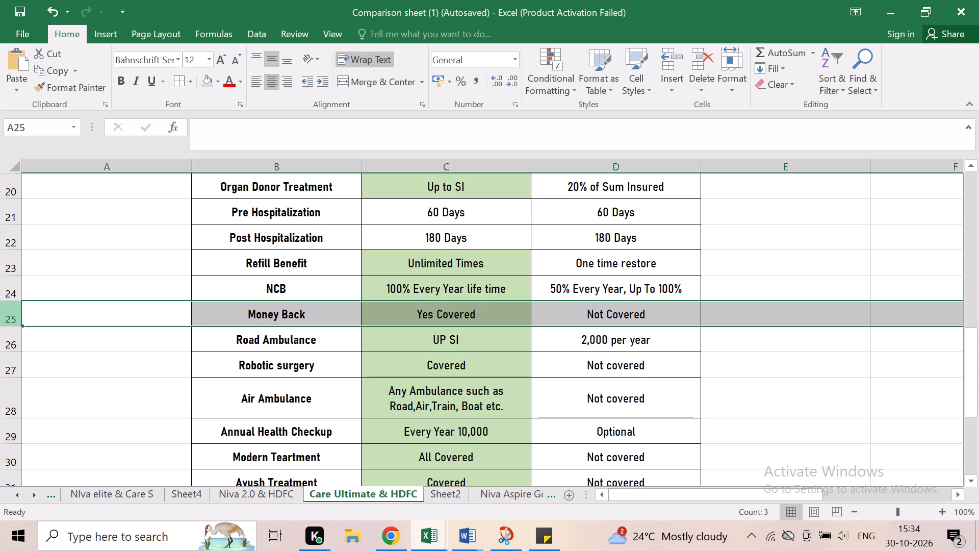
pyautogui.click(76, 193)
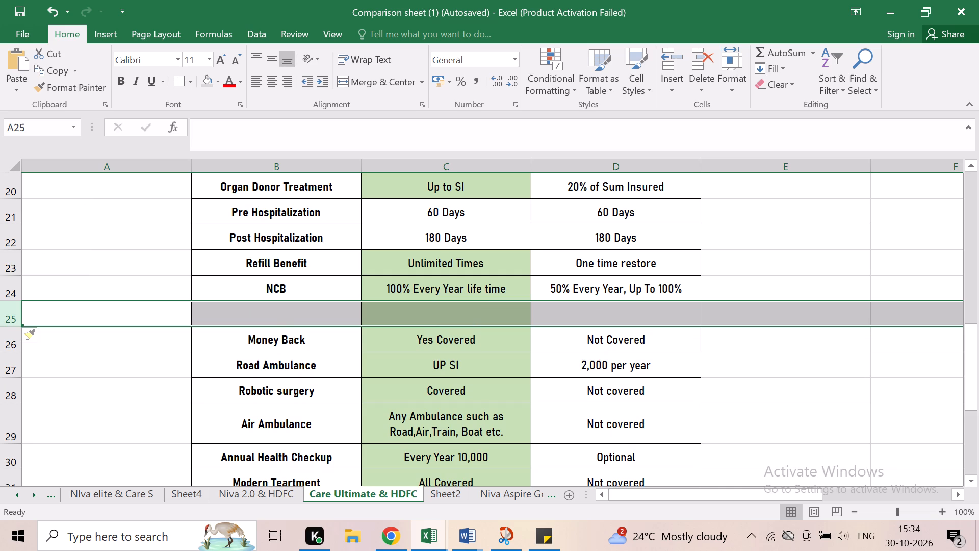
pyautogui.click(306, 315)
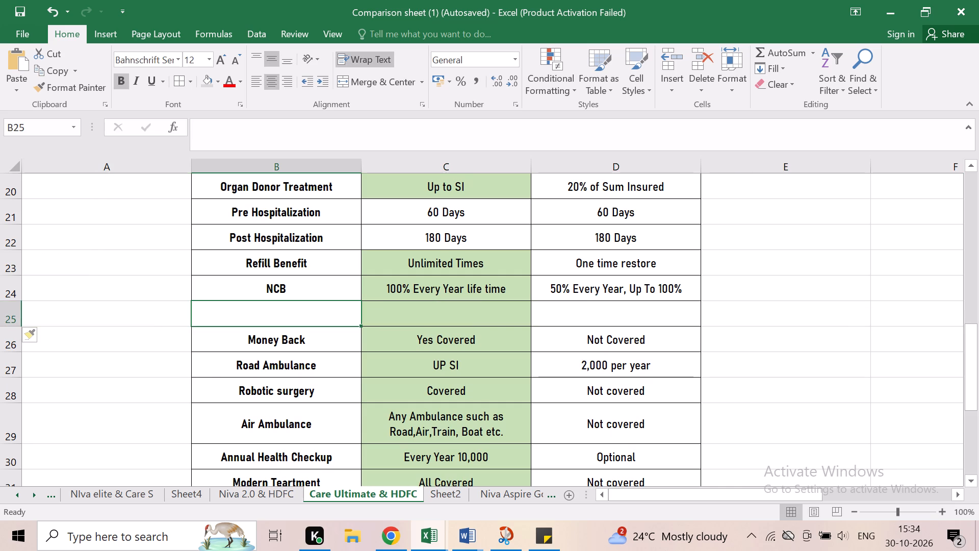
pyautogui.write('Grace')
pyautogui.press('space')
pyautogui.write('Period Cover')
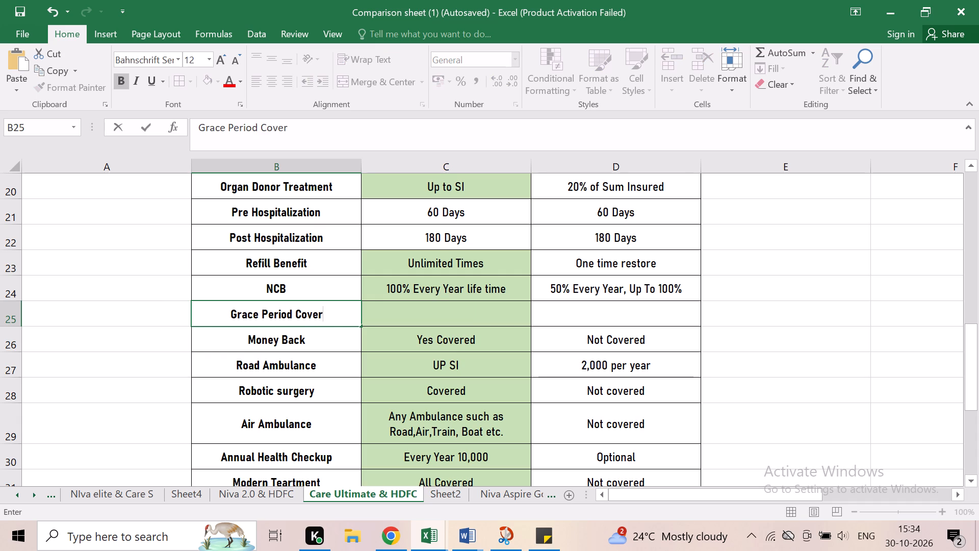
pyautogui.press('BackSpace')
pyautogui.write('AF')
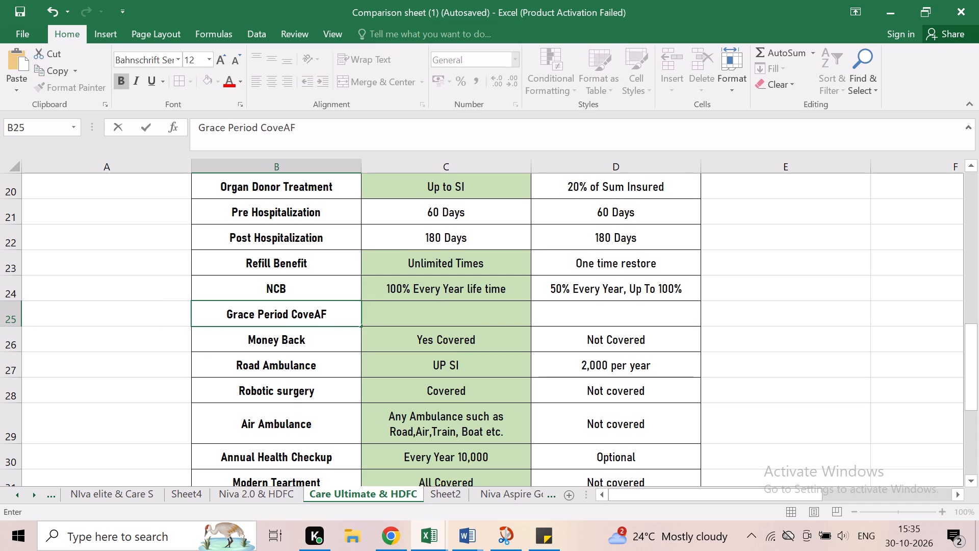
pyautogui.press('BackSpace')
pyautogui.write('GE')
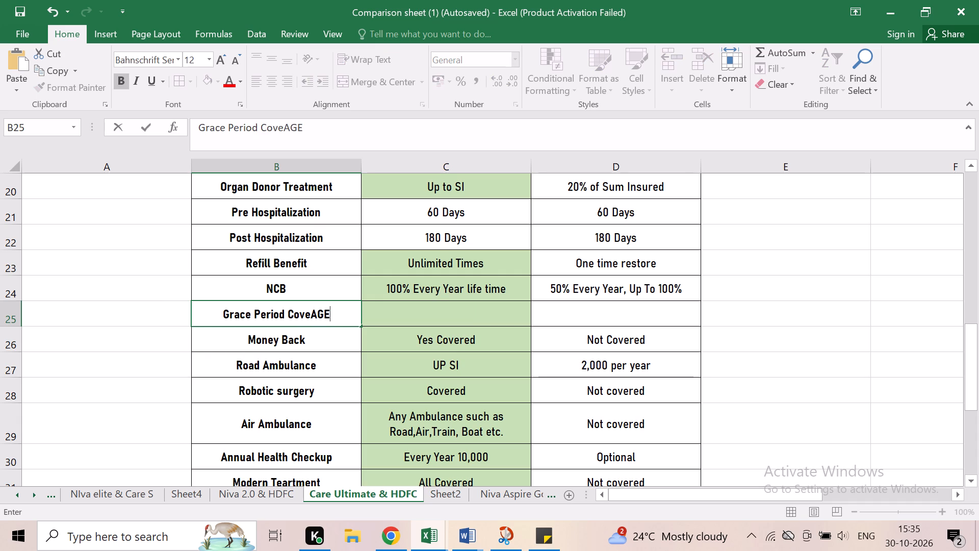
# Fill the grace period row with "Yes Covered" for Care and "Not Covered" for HDFC.
pyautogui.click(411, 309)
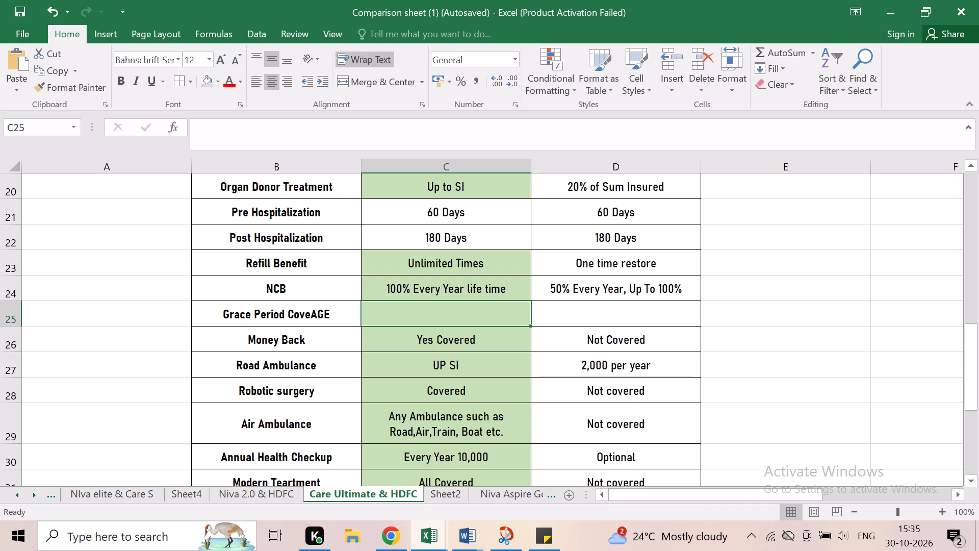
pyautogui.click(299, 317)
pyautogui.click(499, 310)
pyautogui.write('yES')
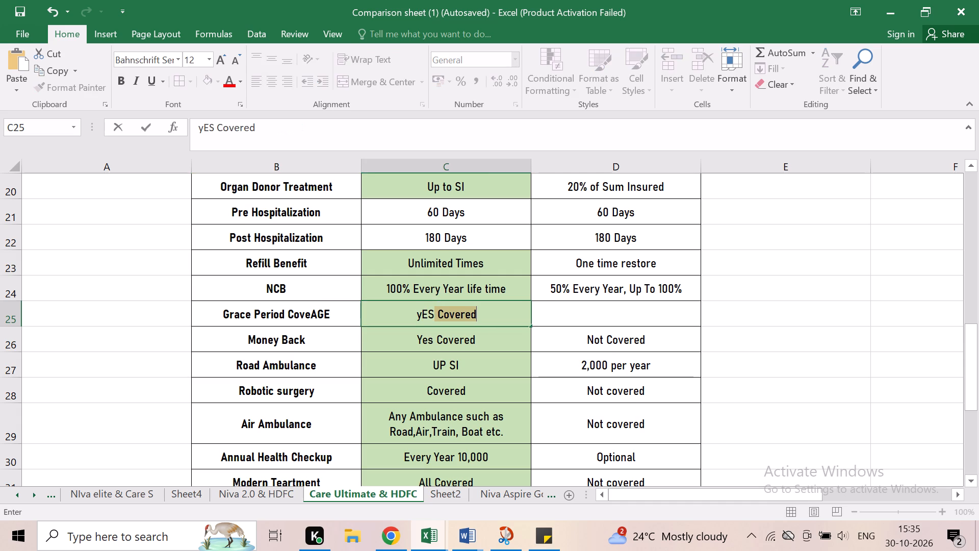
pyautogui.press('Right')
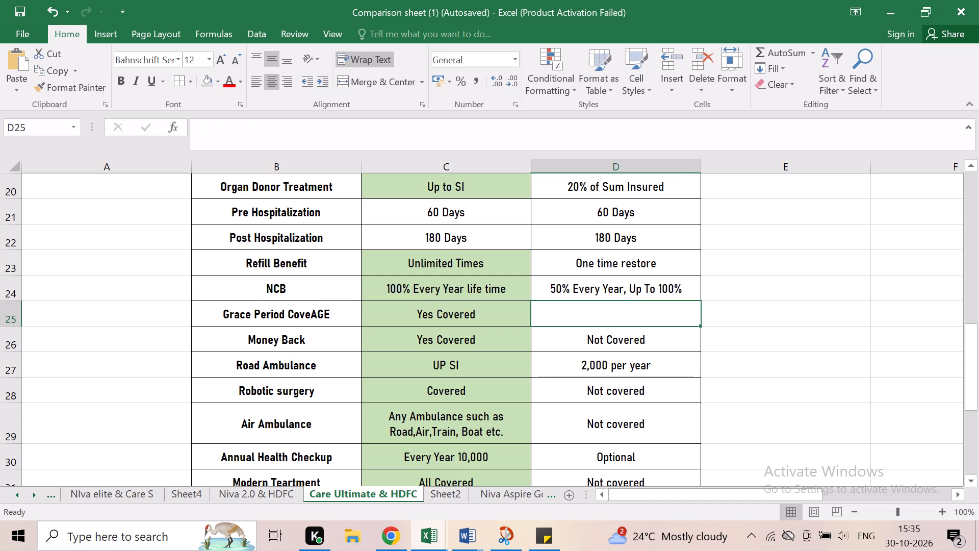
pyautogui.write('nOTB')
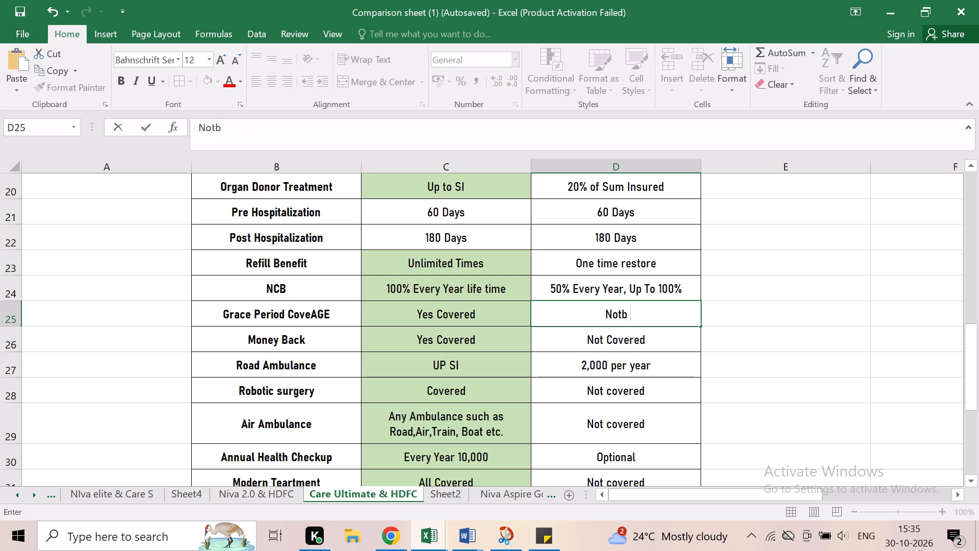
pyautogui.press('BackSpace')
pyautogui.press('BackSpace')
pyautogui.press('space')
pyautogui.write('Covered')
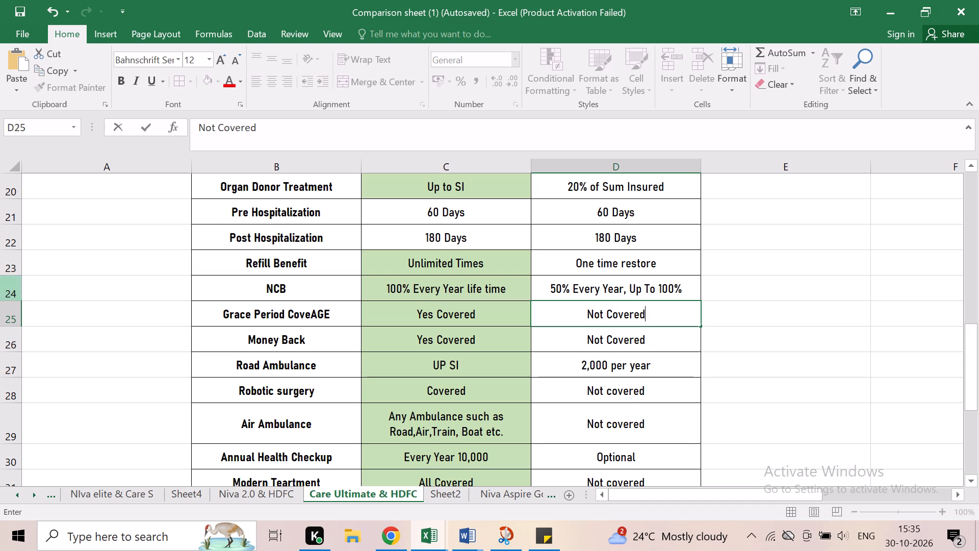
pyautogui.click(8, 311)
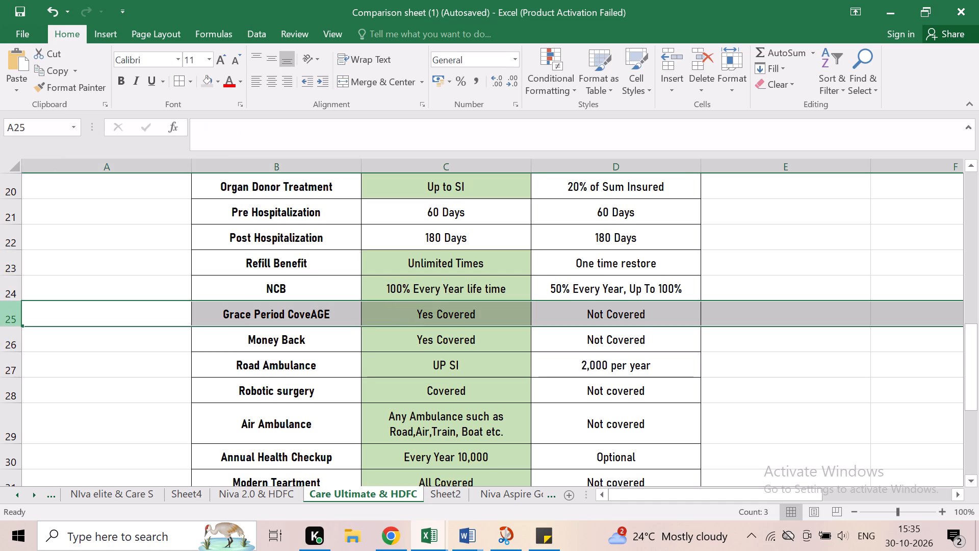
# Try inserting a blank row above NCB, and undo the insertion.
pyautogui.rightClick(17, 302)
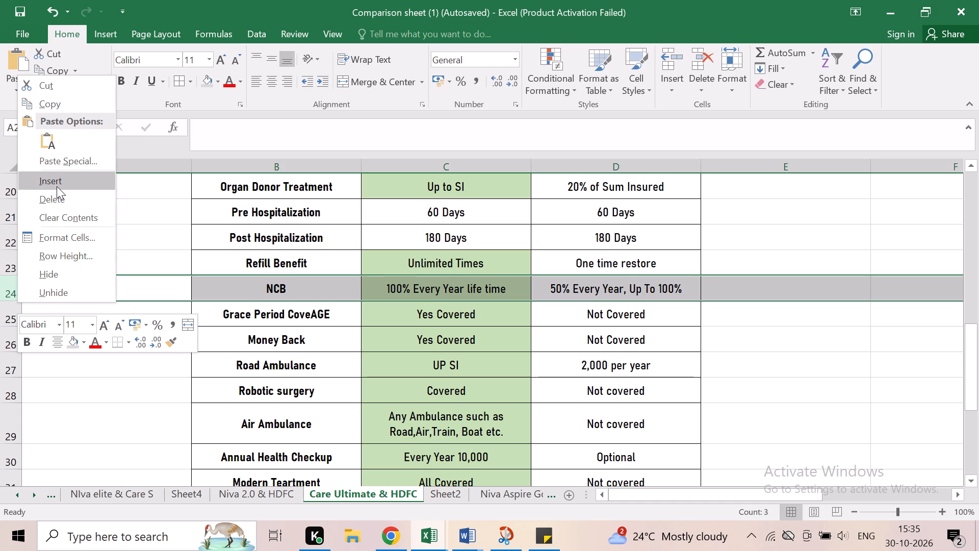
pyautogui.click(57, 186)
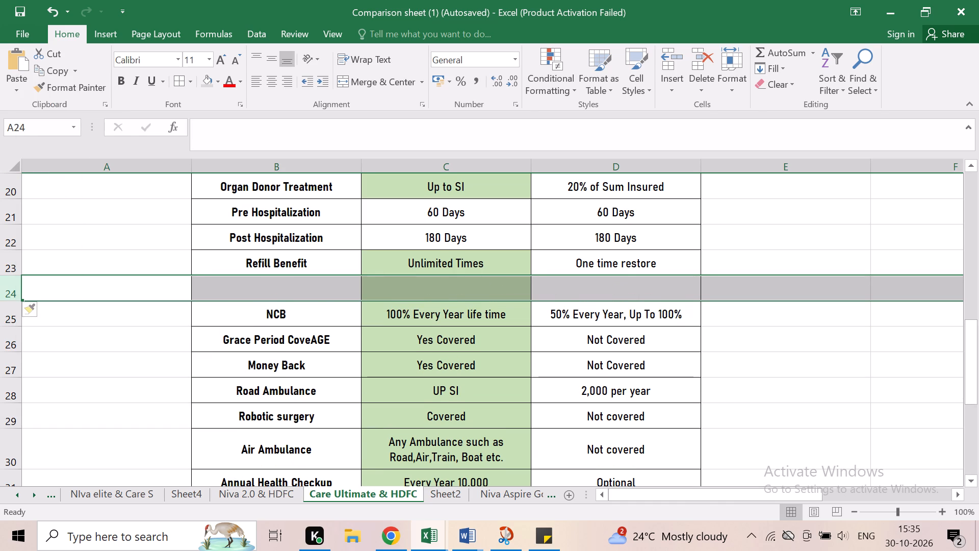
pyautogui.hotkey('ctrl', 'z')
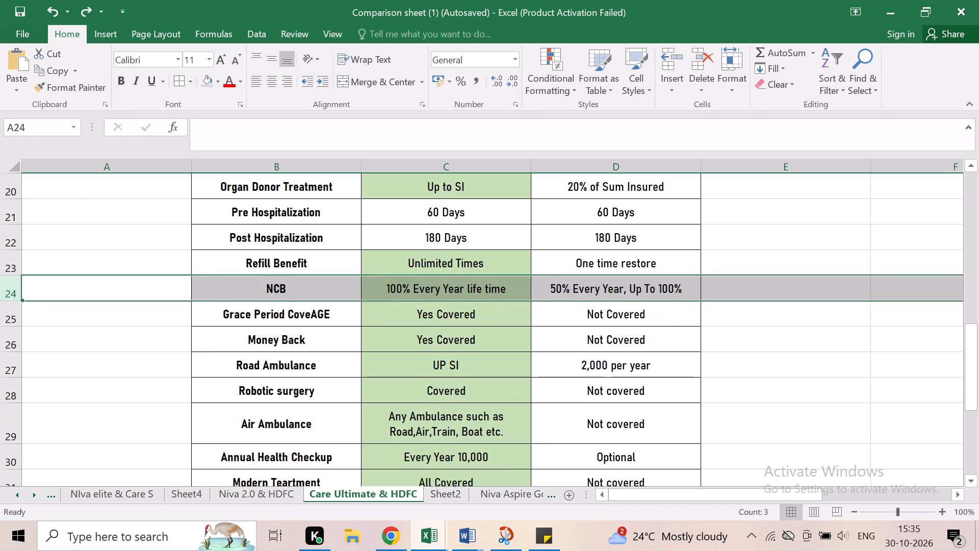
# Insert a row between NCB and the grace period row and label it "Unlimited Care".
pyautogui.click(13, 311)
pyautogui.rightClick(13, 311)
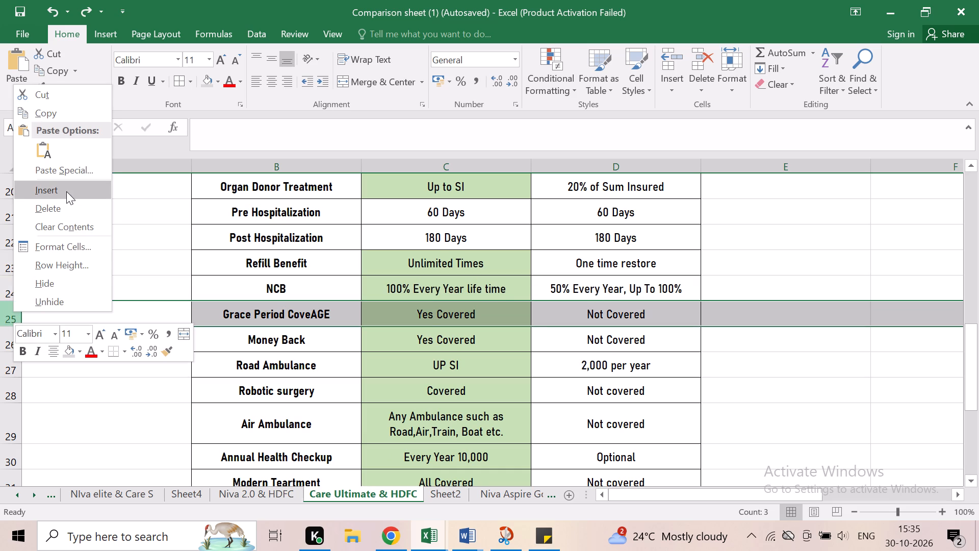
pyautogui.click(66, 191)
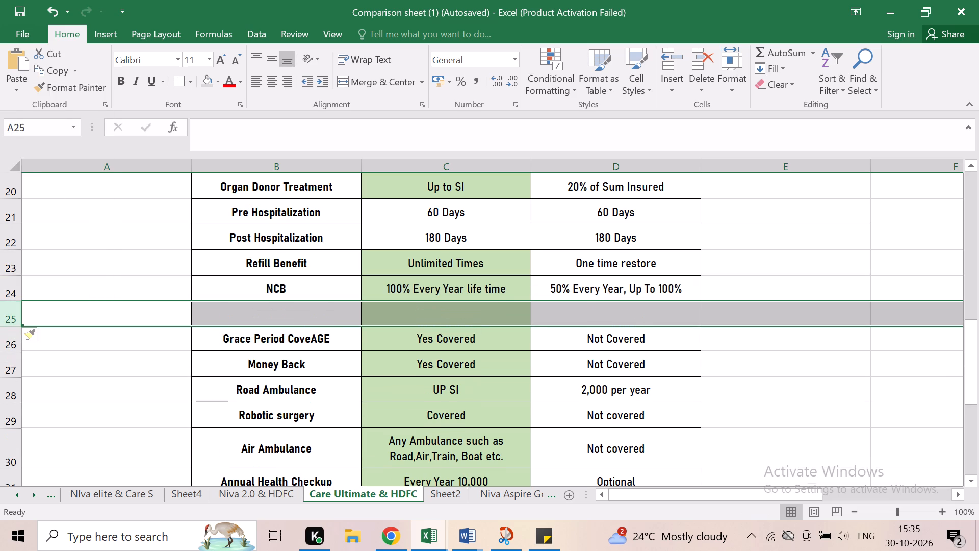
pyautogui.click(279, 317)
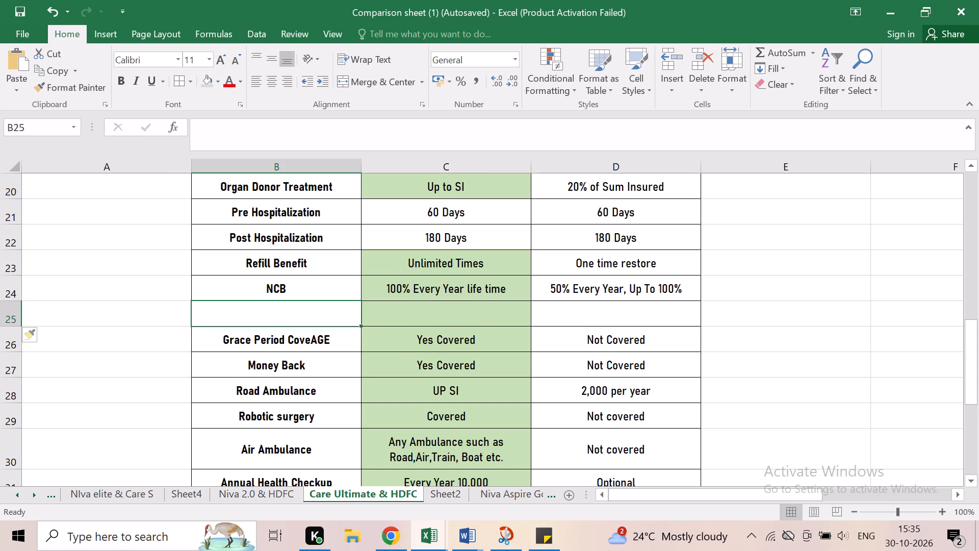
pyautogui.press('u')
pyautogui.press('BackSpace')
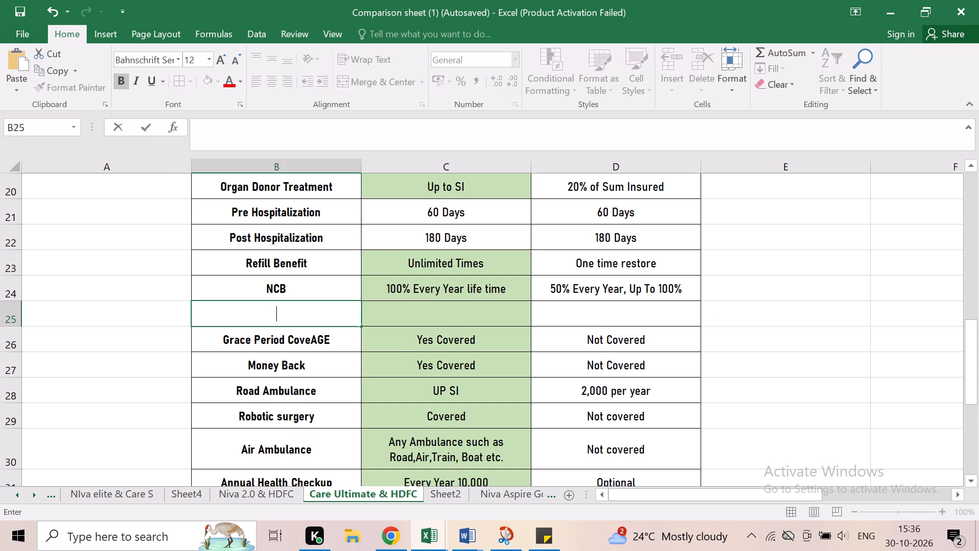
pyautogui.write('Unlimited Care')
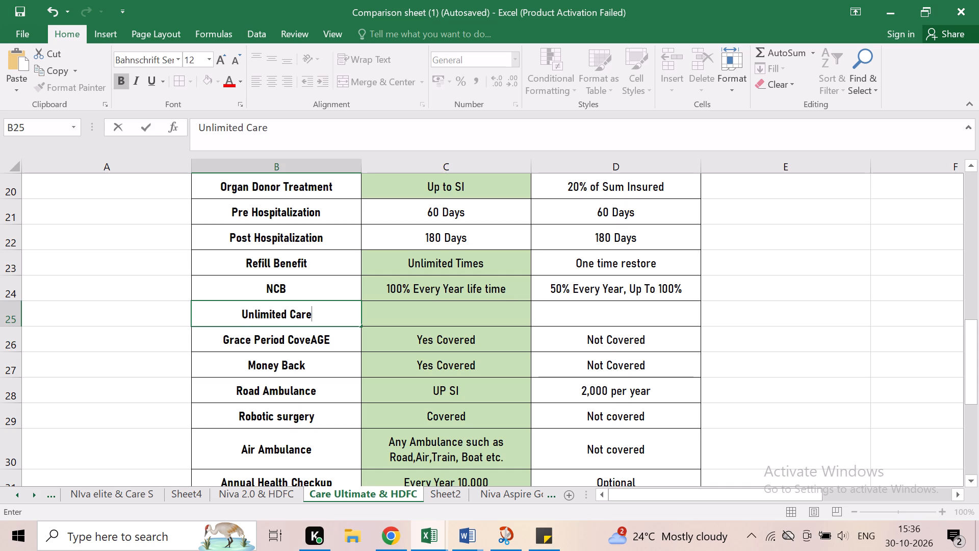
pyautogui.press('Right')
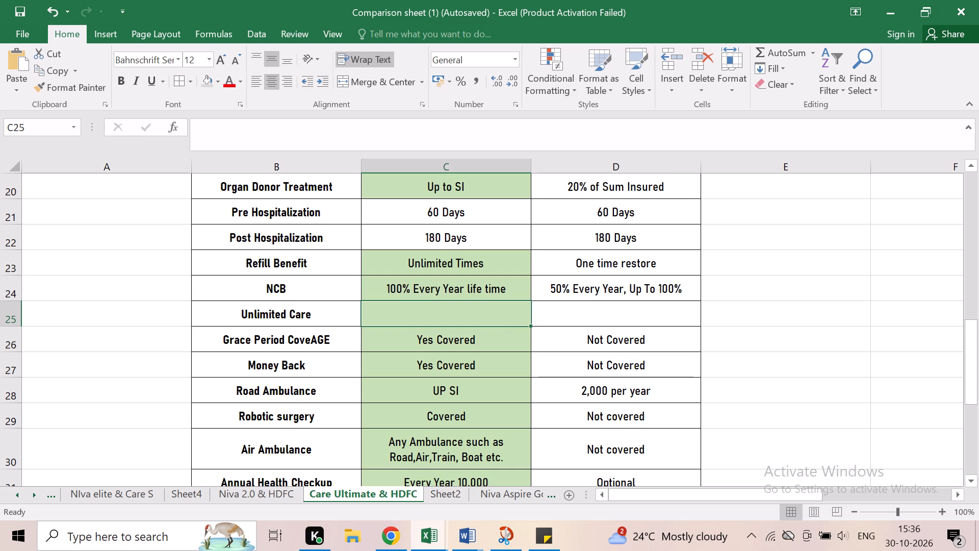
# Extend the "Unlimited Care" row label to read "Unlimited Care (Unlimited Sum Insured)".
pyautogui.click(283, 308)
pyautogui.click(292, 128)
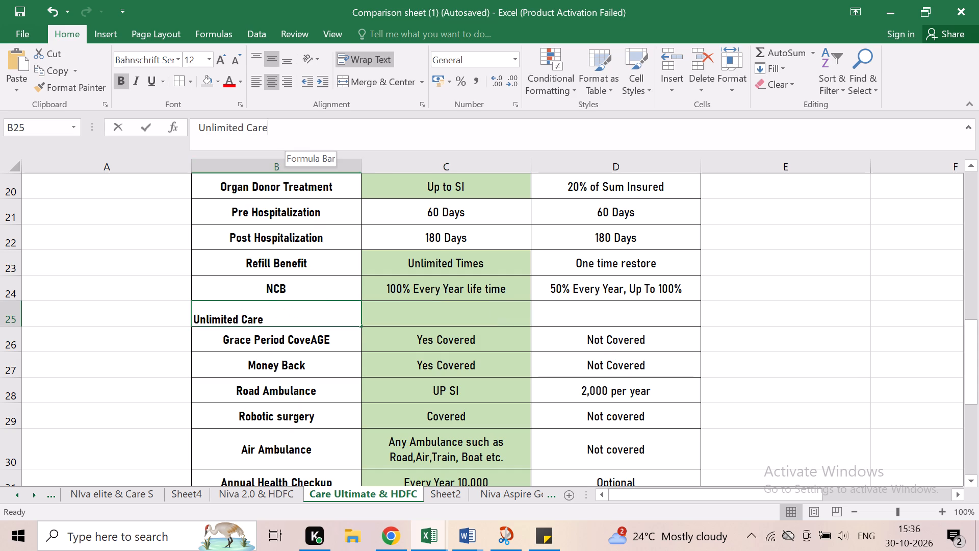
pyautogui.press('space')
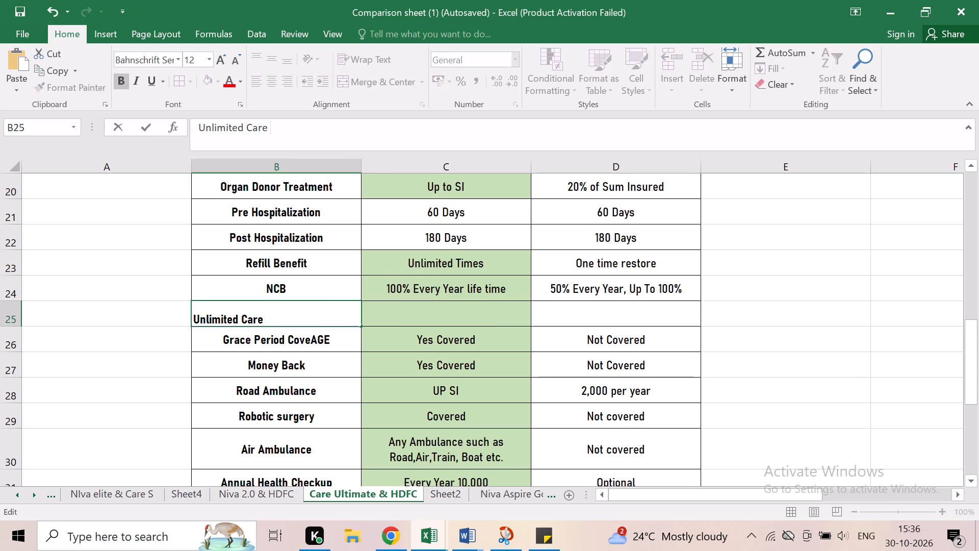
pyautogui.hotkey('shift', '(')
pyautogui.write('Unli')
pyautogui.write('ted')
pyautogui.press('space')
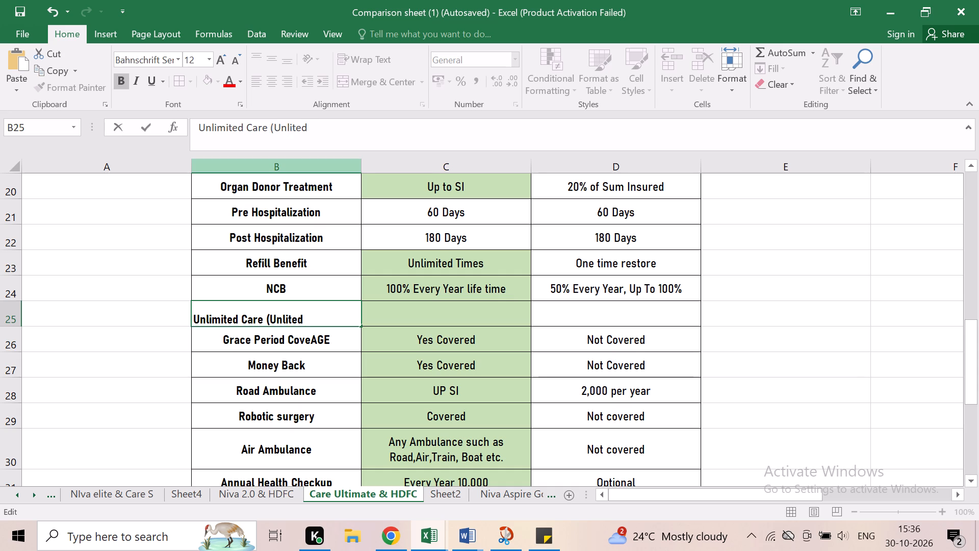
pyautogui.click(293, 128)
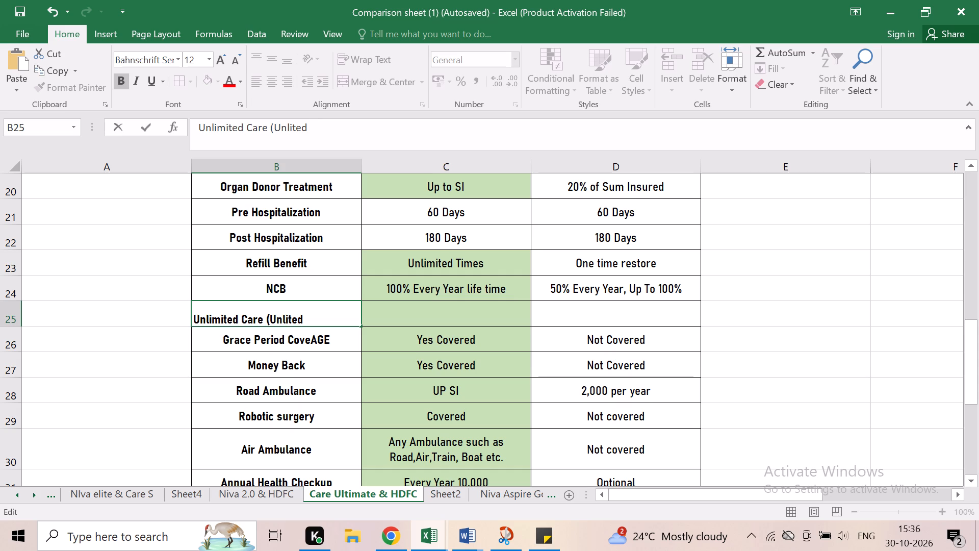
pyautogui.press('m')
pyautogui.press('i')
pyautogui.click(334, 135)
pyautogui.write('Sum')
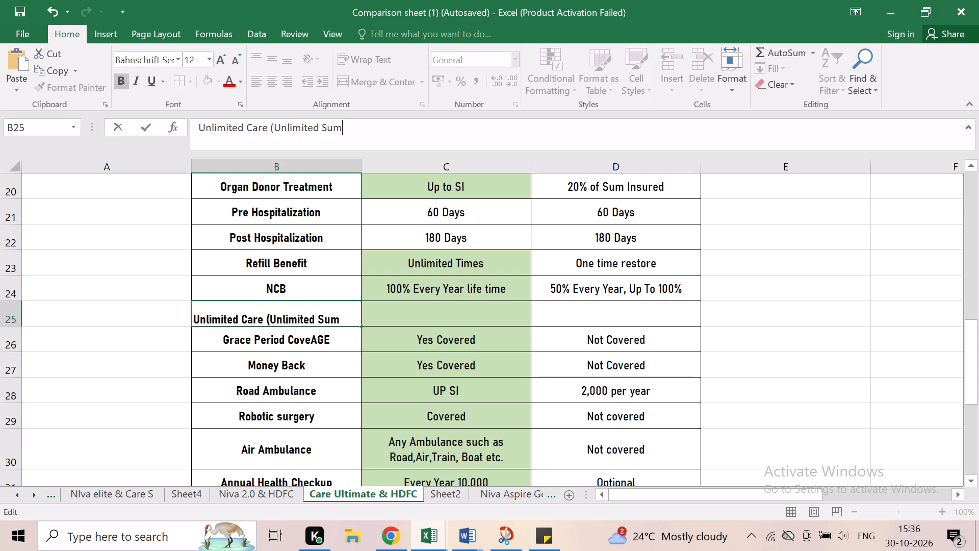
pyautogui.press('space')
pyautogui.write('Insured')
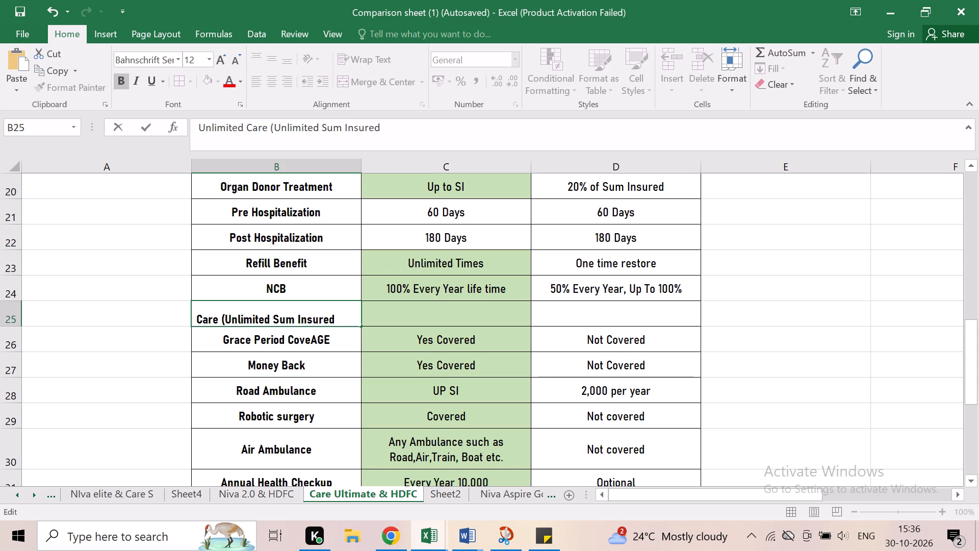
pyautogui.hotkey('shift', ')')
pyautogui.click(616, 317)
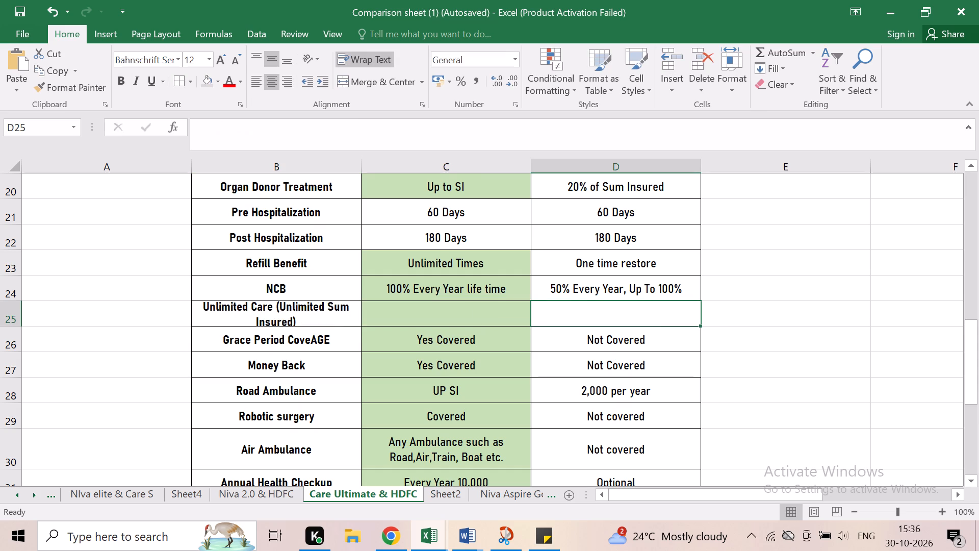
# Increase the height of the Unlimited Care row so its two-line label fits.
pyautogui.click(15, 324)
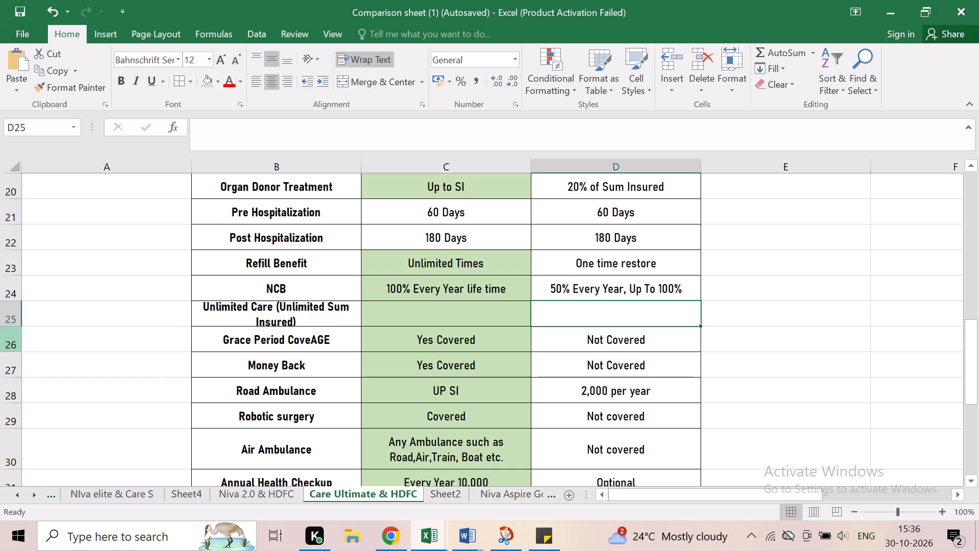
pyautogui.click(5, 312)
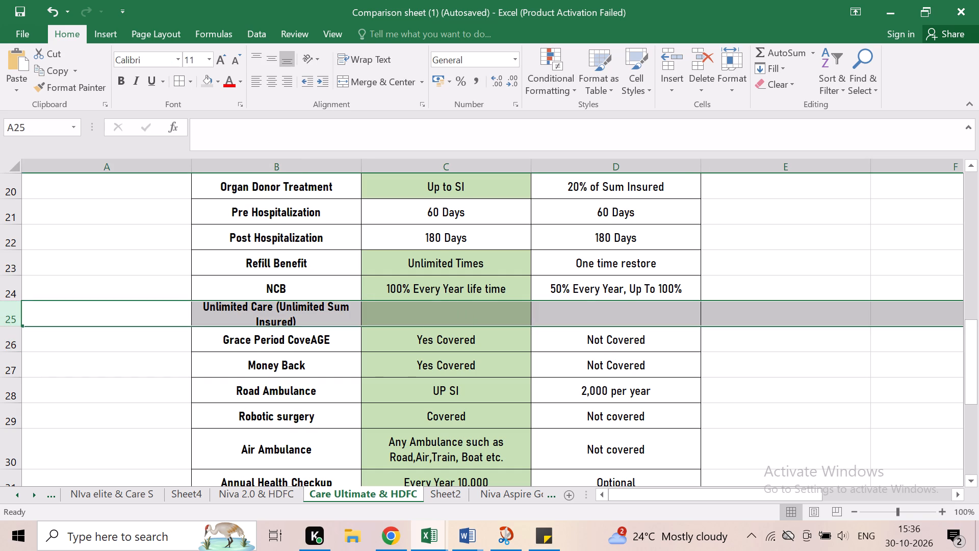
pyautogui.moveTo(18, 327); pyautogui.dragTo(23, 342)
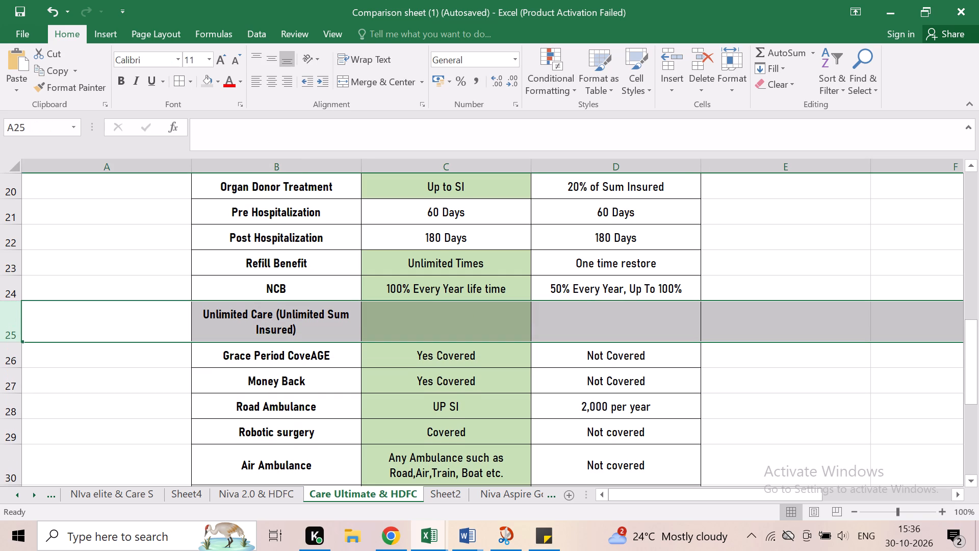
# Fill the Unlimited Care row with "Yes Covered" for Care and "Not Covered" for HDFC.
pyautogui.click(481, 309)
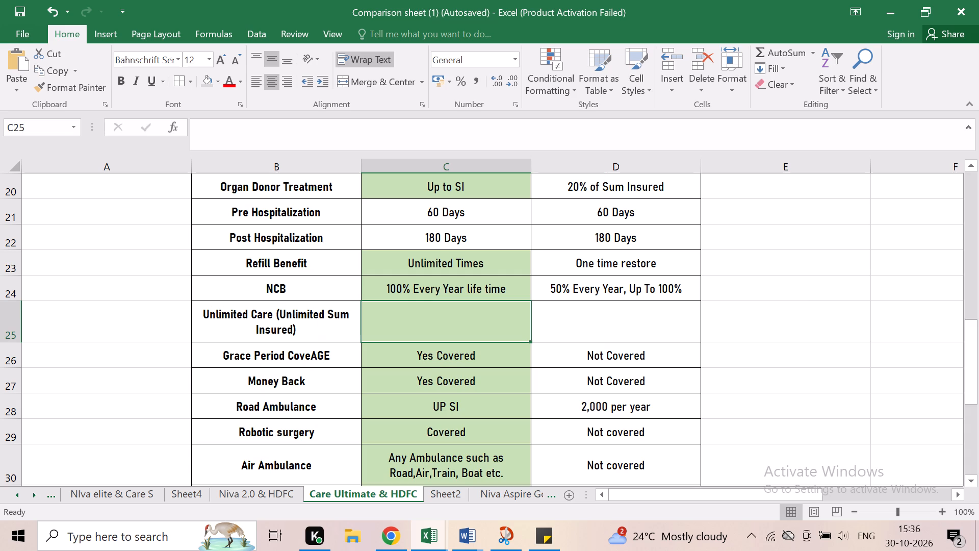
pyautogui.hotkey('shift', 'y')
pyautogui.write('es')
pyautogui.press('space')
pyautogui.press('Right')
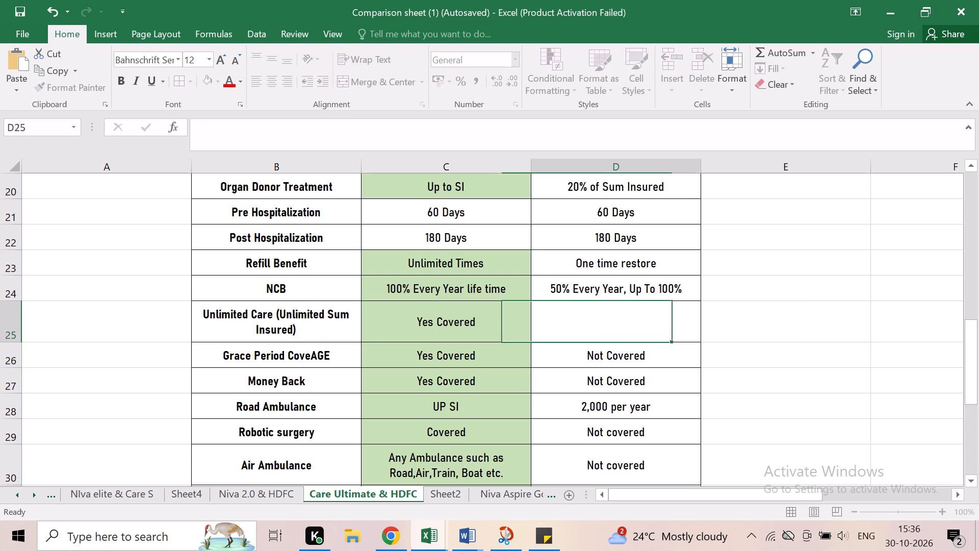
pyautogui.write('Not')
pyautogui.press('space')
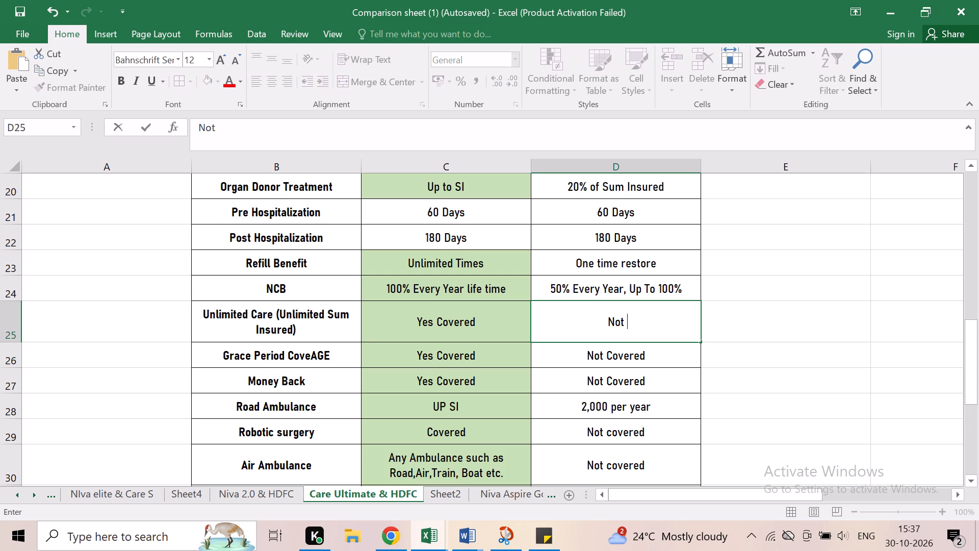
pyautogui.write('Covered')
pyautogui.press('Down')
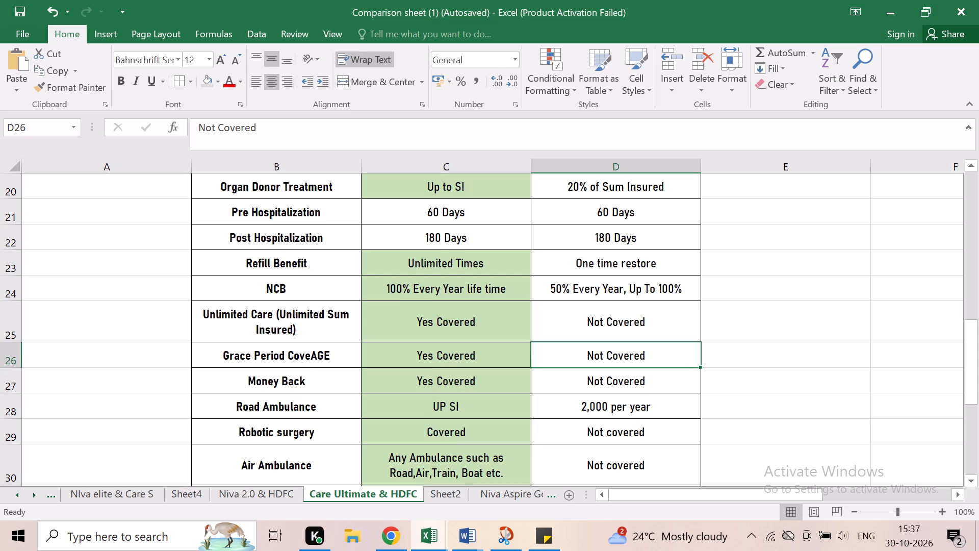
# Insert a row between NCB and Unlimited Care and label it "Tenure Multiplier".
pyautogui.rightClick(16, 330)
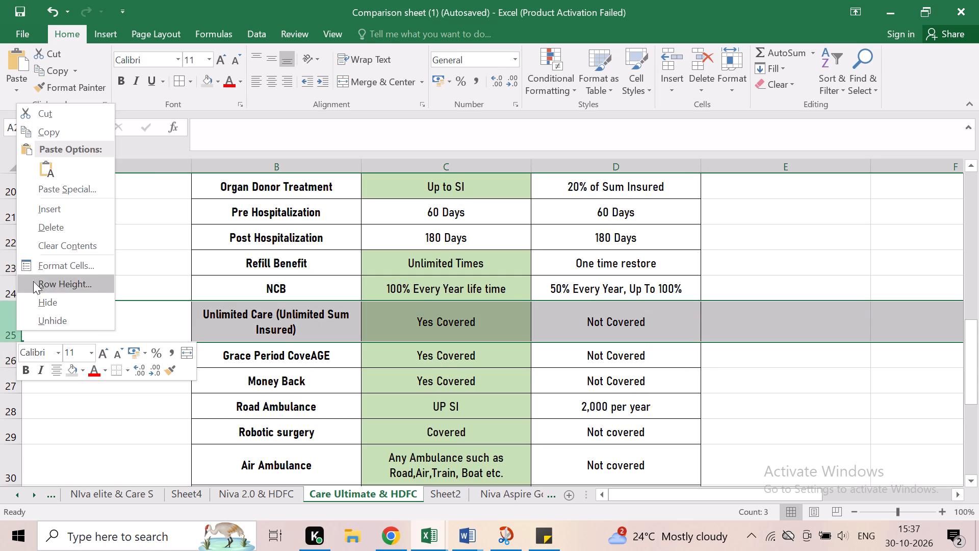
pyautogui.click(78, 207)
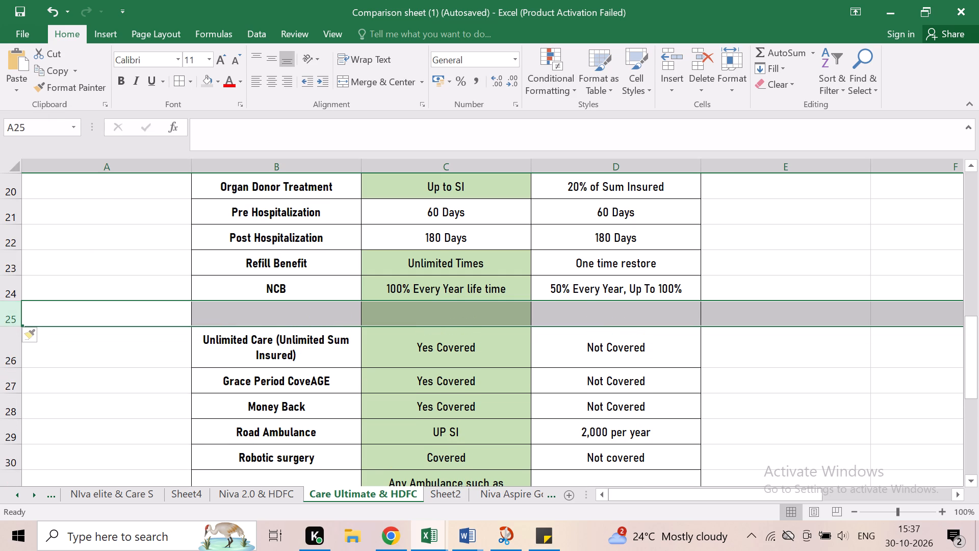
pyautogui.click(226, 317)
pyautogui.write('Tenure')
pyautogui.press('space')
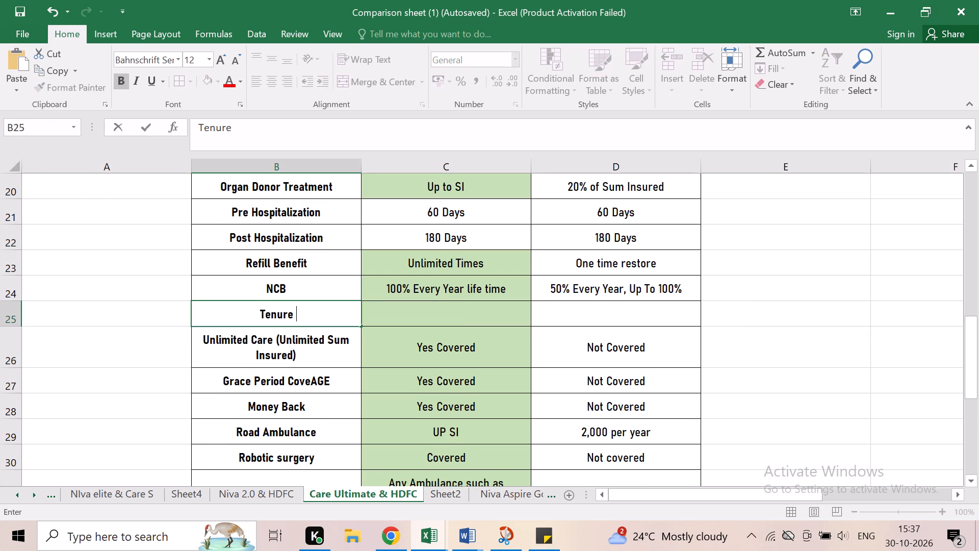
pyautogui.hotkey('shift', 'm')
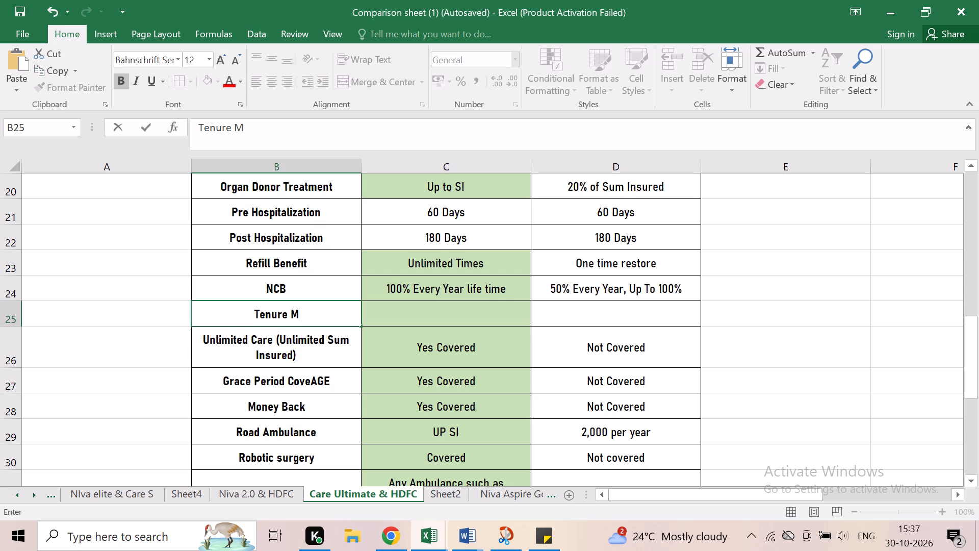
pyautogui.write('ultiuplier')
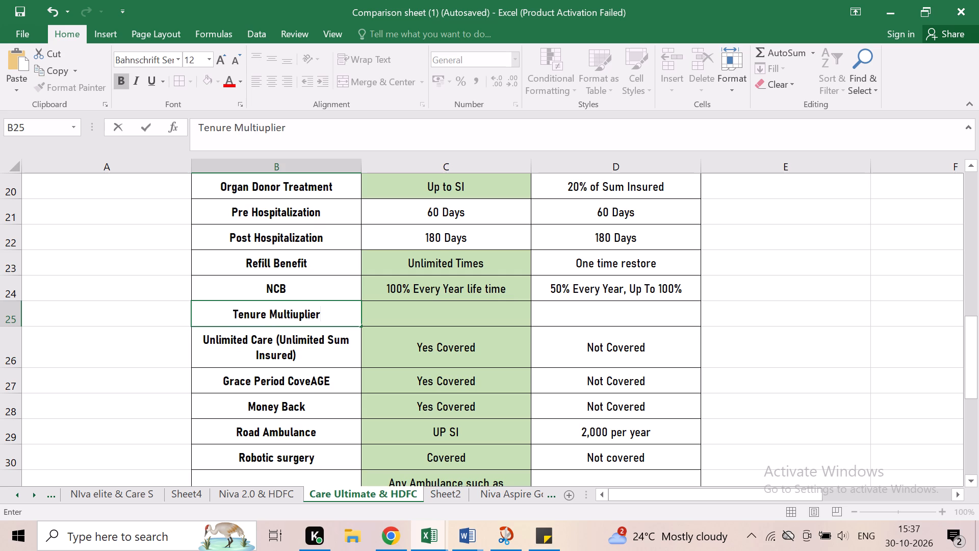
pyautogui.press('Right')
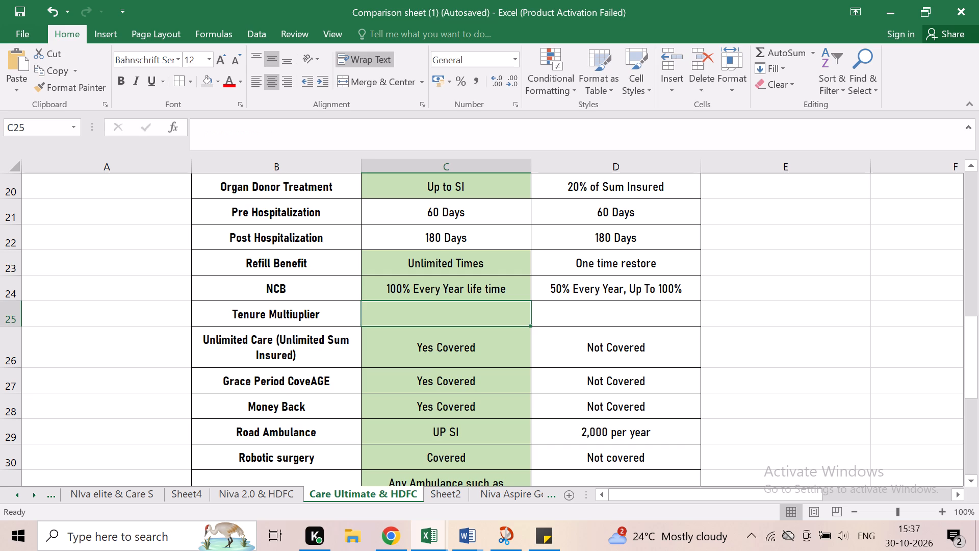
pyautogui.click(291, 314)
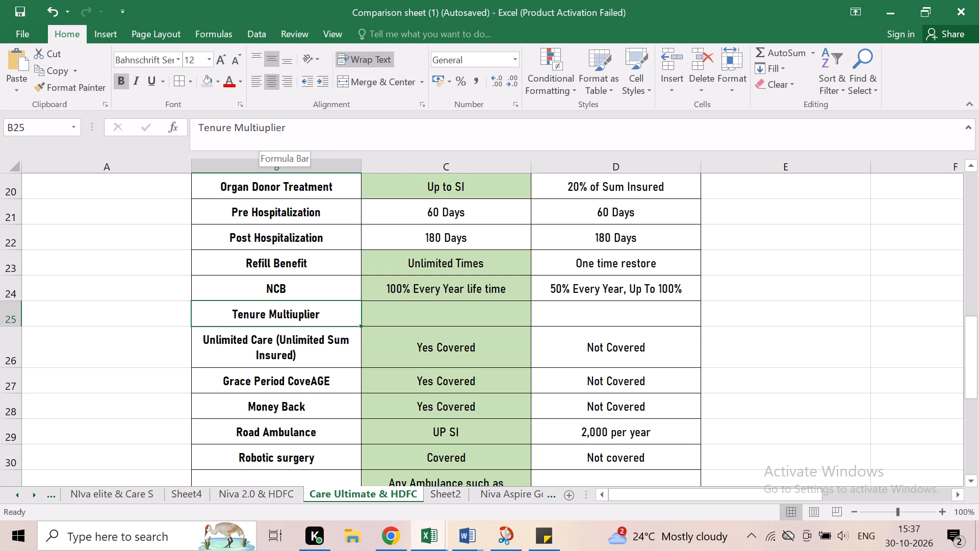
pyautogui.click(262, 128)
pyautogui.press('BackSpace')
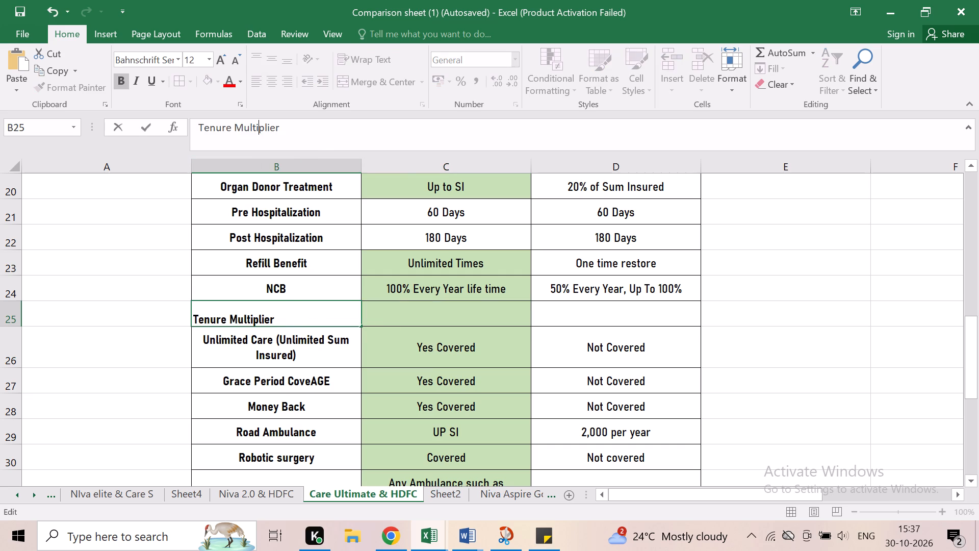
# Fill the Tenure Multiplier row with "Yes Covered" for Care and "Not Coverd" for HDFC.
pyautogui.click(418, 308)
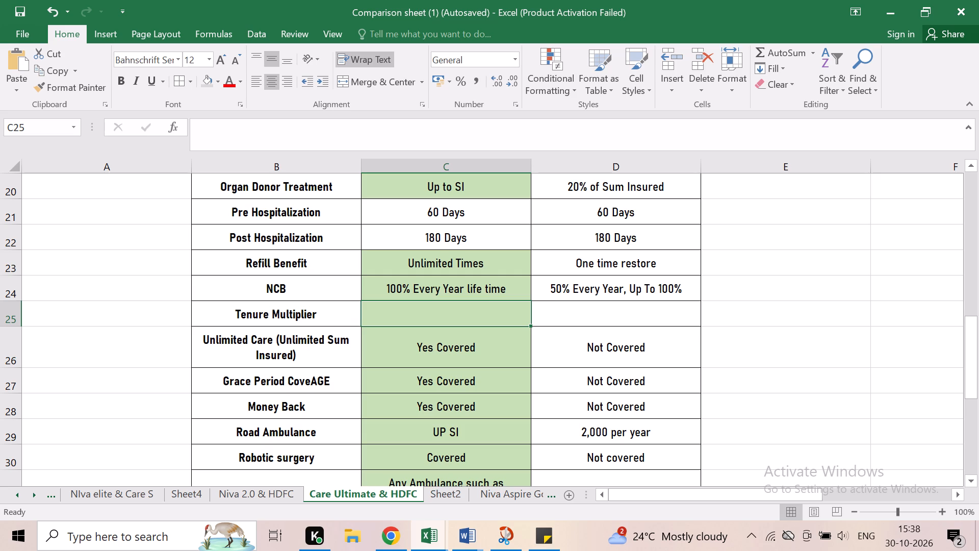
pyautogui.hotkey('shift', 'y')
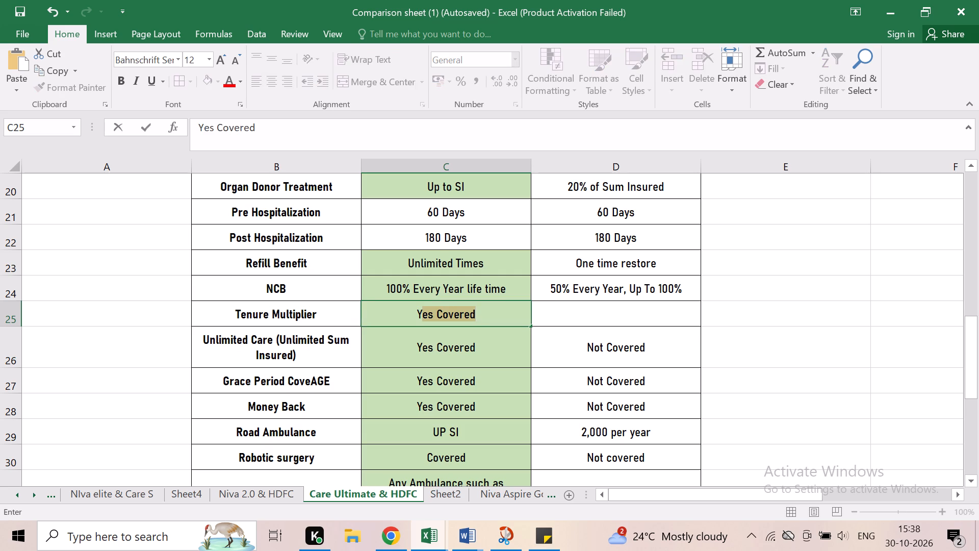
pyautogui.press('Right')
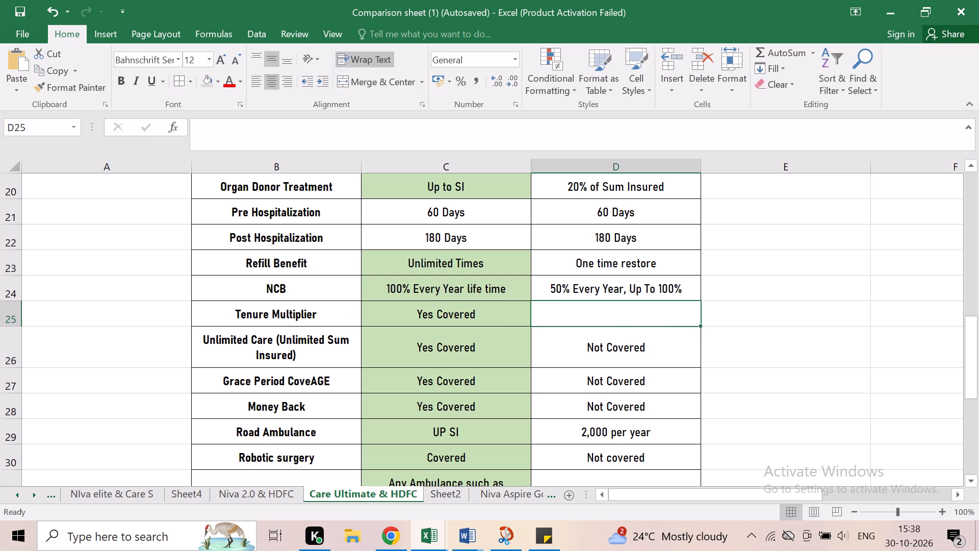
pyautogui.write('Not')
pyautogui.press('space')
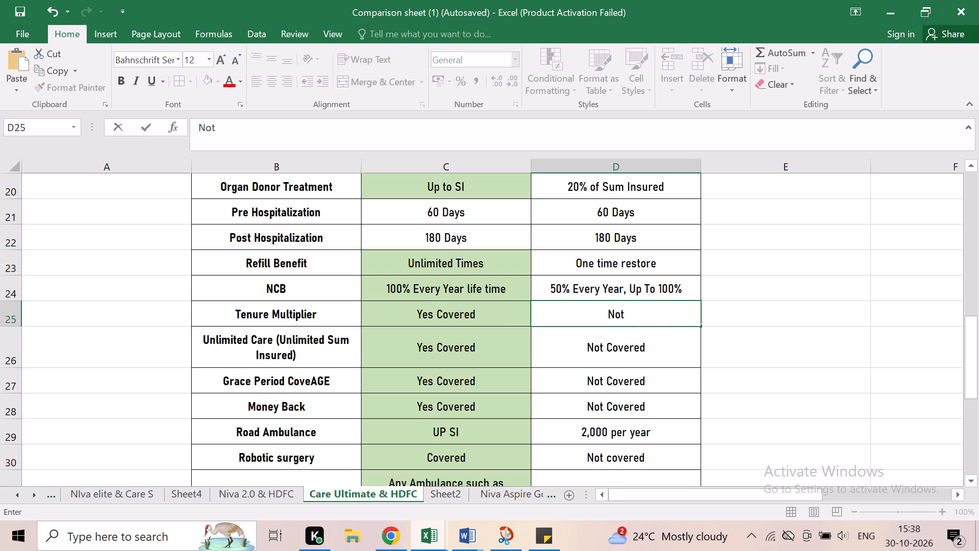
pyautogui.write('Coverd')
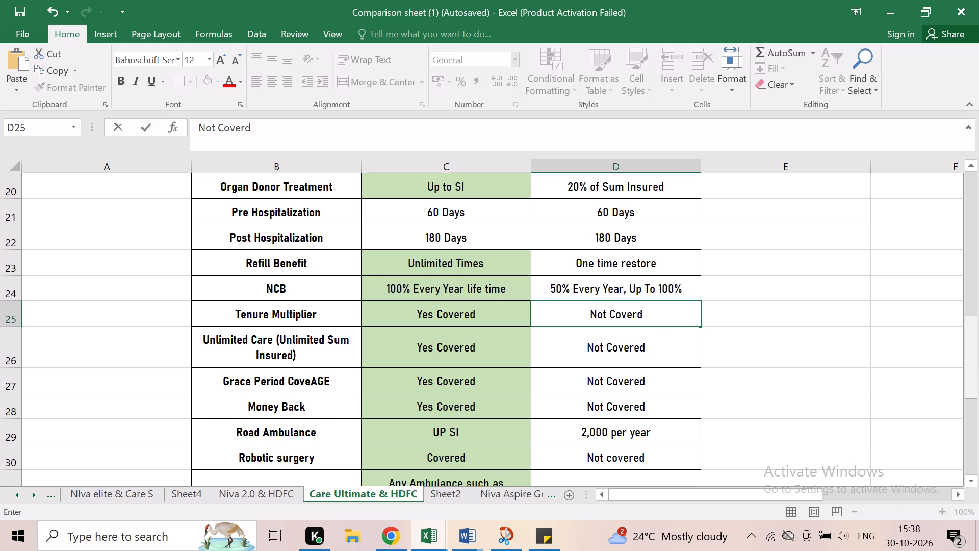
pyautogui.click(873, 335)
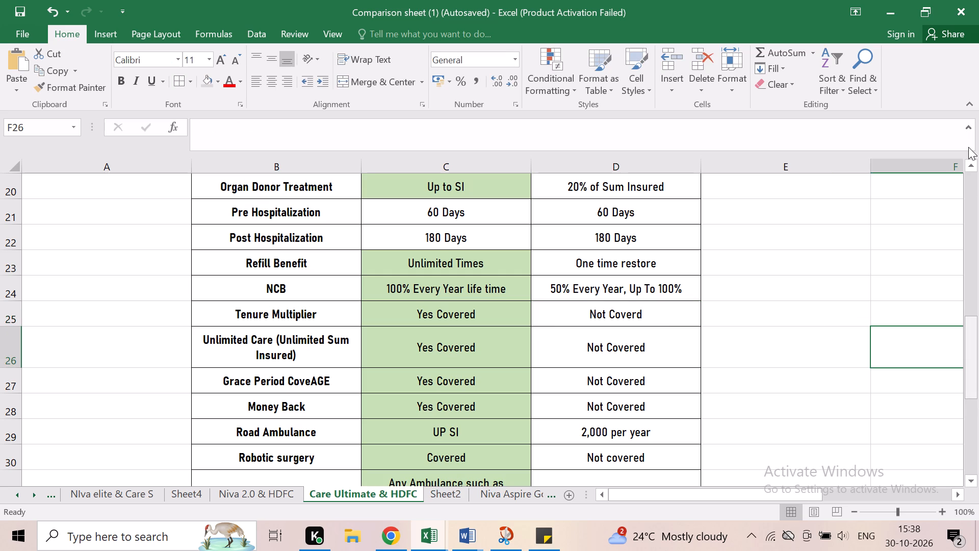
# Return to the start of the comparison table and save the workbook.
pyautogui.doubleClick(970, 169)
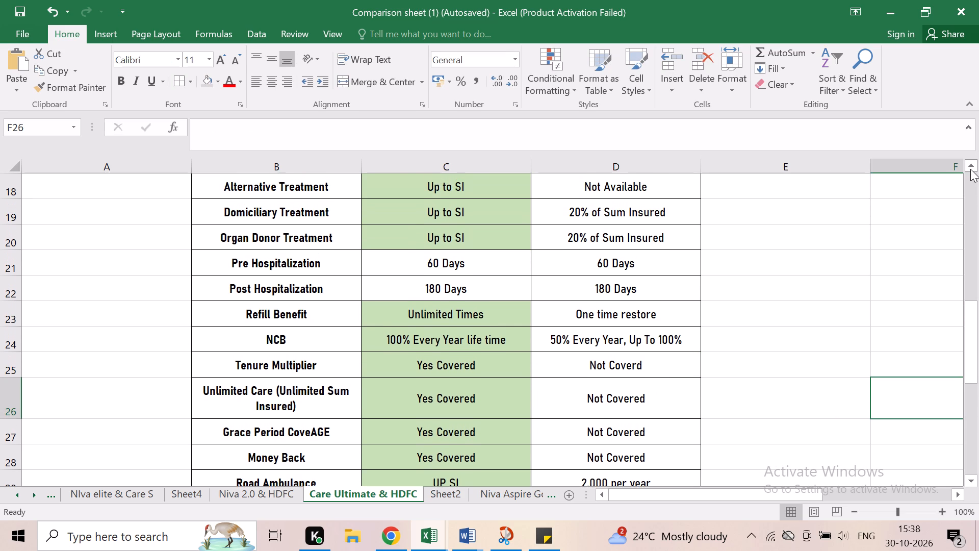
pyautogui.tripleClick(970, 169)
pyautogui.click(970, 169)
pyautogui.tripleClick(970, 169)
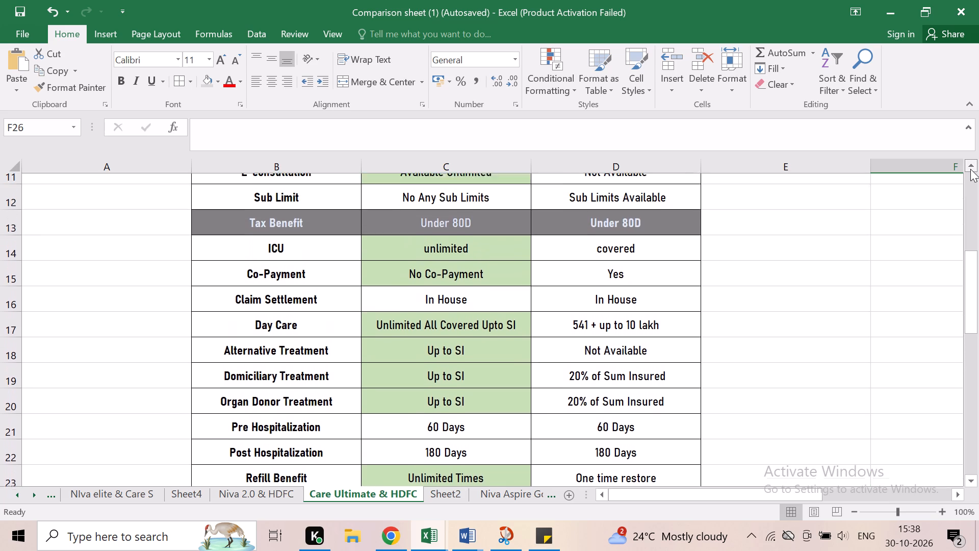
pyautogui.doubleClick(970, 169)
pyautogui.tripleClick(970, 169)
pyautogui.tripleClick(970, 169)
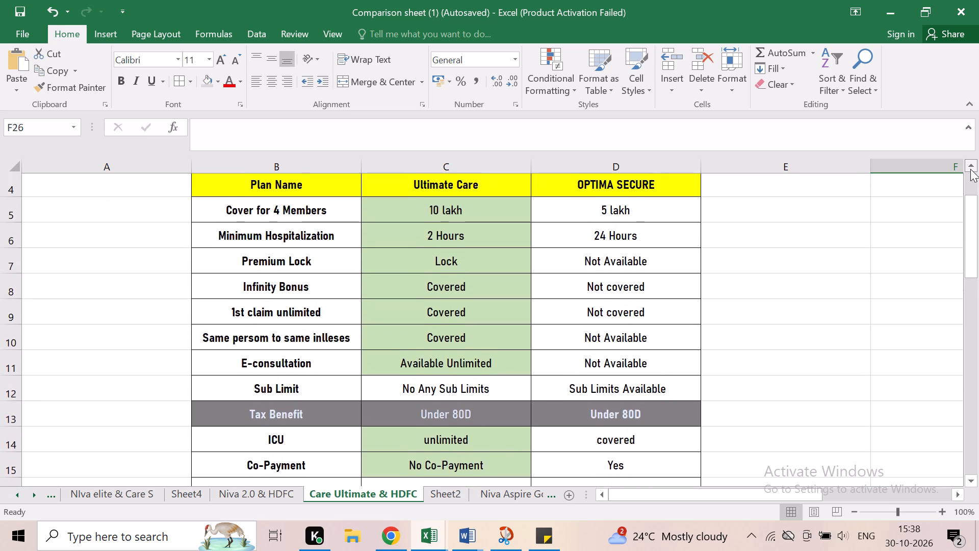
pyautogui.doubleClick(970, 169)
pyautogui.hotkey('ctrl', 's')
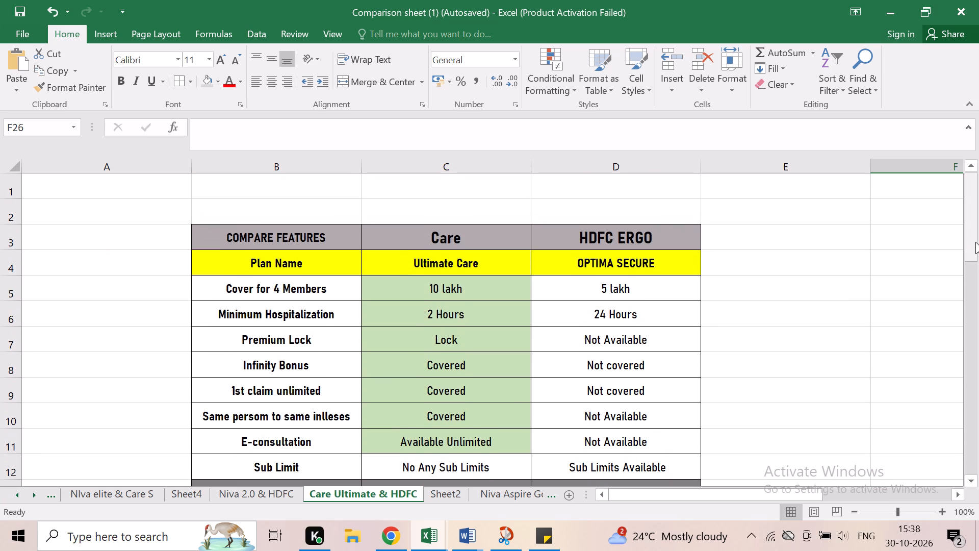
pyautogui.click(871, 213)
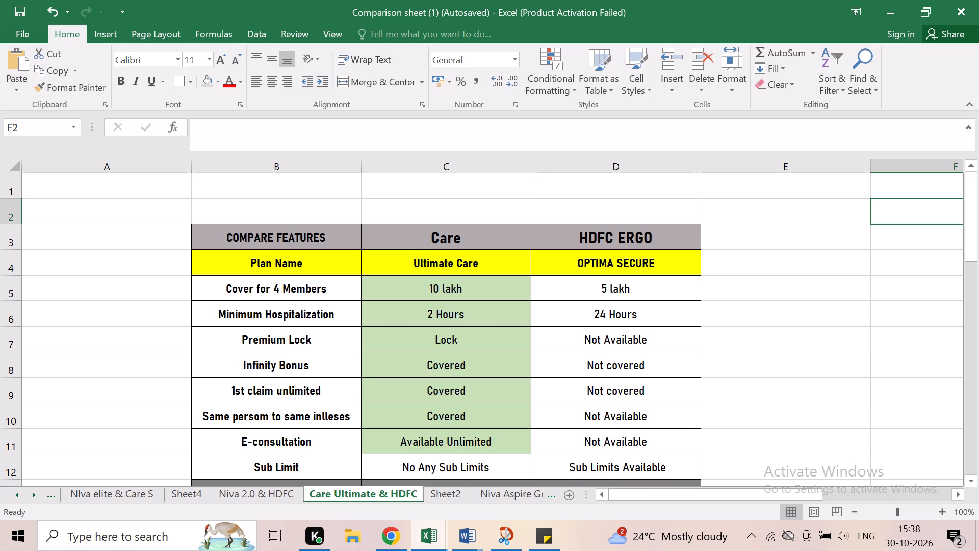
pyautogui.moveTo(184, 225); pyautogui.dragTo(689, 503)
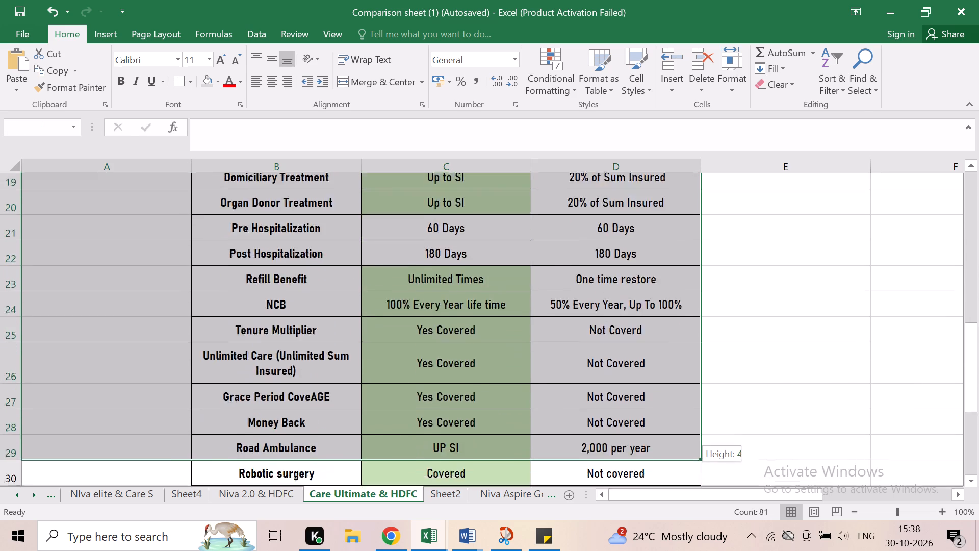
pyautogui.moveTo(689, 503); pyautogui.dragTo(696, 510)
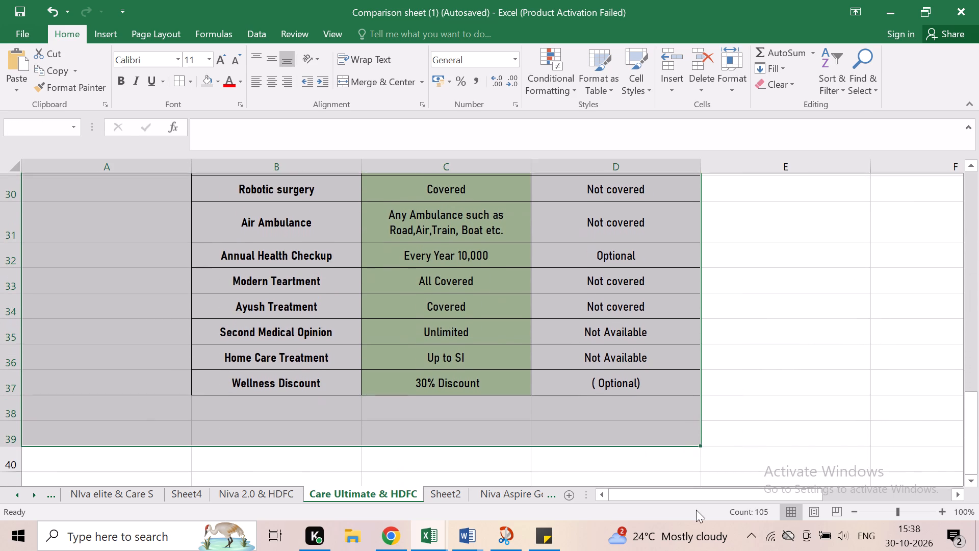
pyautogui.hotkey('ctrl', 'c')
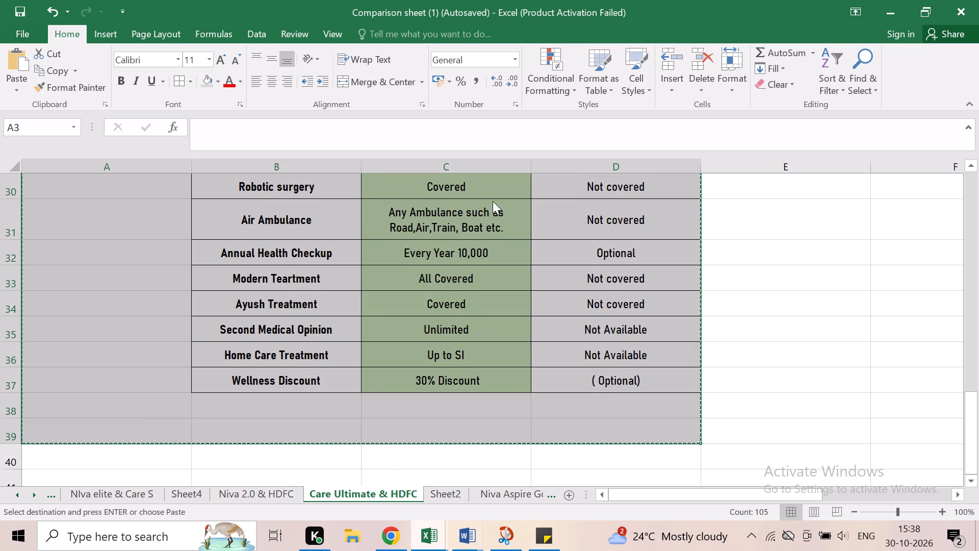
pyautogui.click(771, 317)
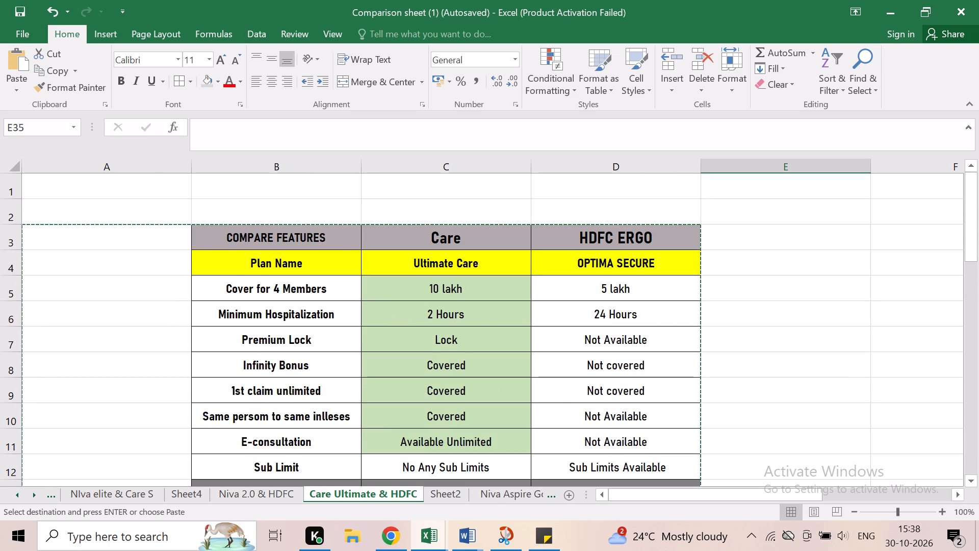
# Copy the whole comparison table from the COMPARE FEATURES header through the Wellness Discount row, cells B3 to D37.
pyautogui.click(343, 239)
pyautogui.hotkey('shift', 'Right')
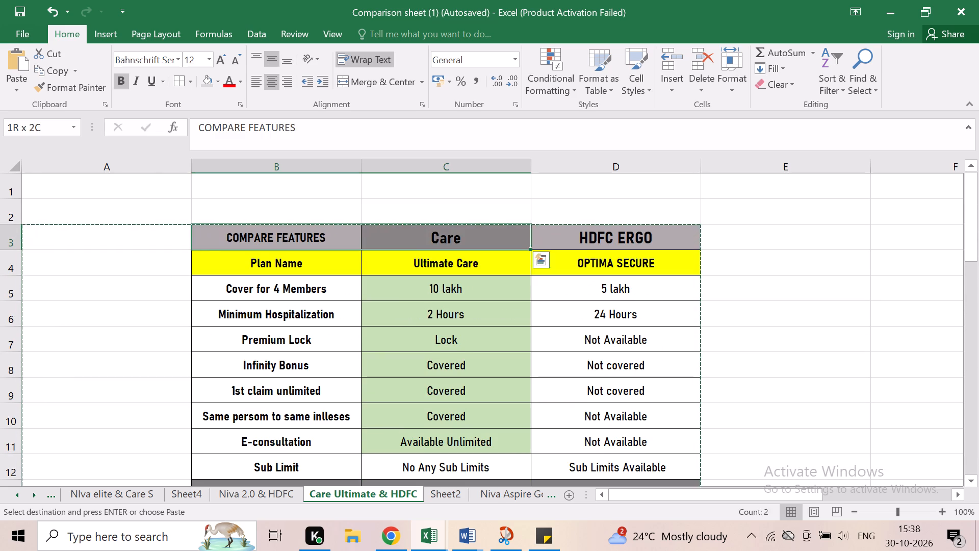
pyautogui.hotkey('shift', 'Right')
pyautogui.hotkey('ctrl', 'shift', 'Down')
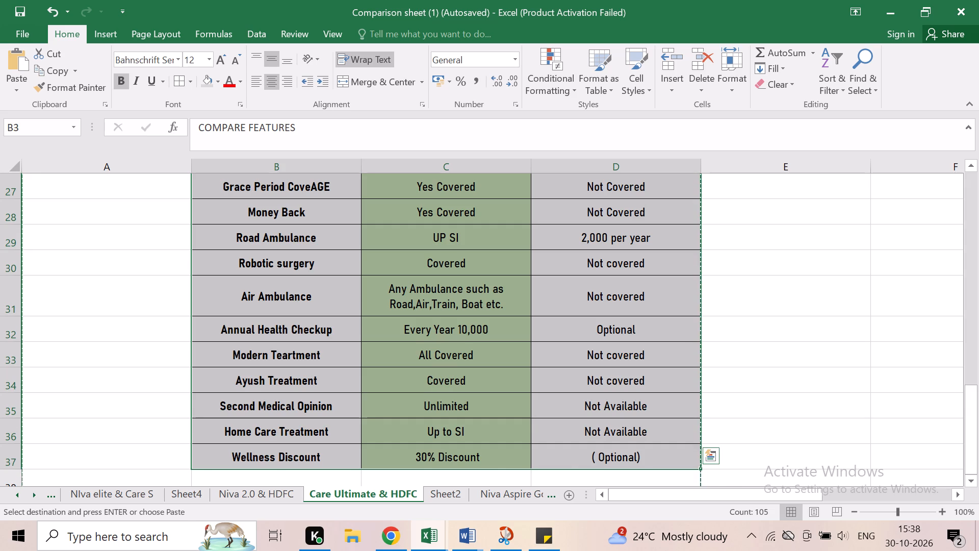
pyautogui.hotkey('ctrl', 'c')
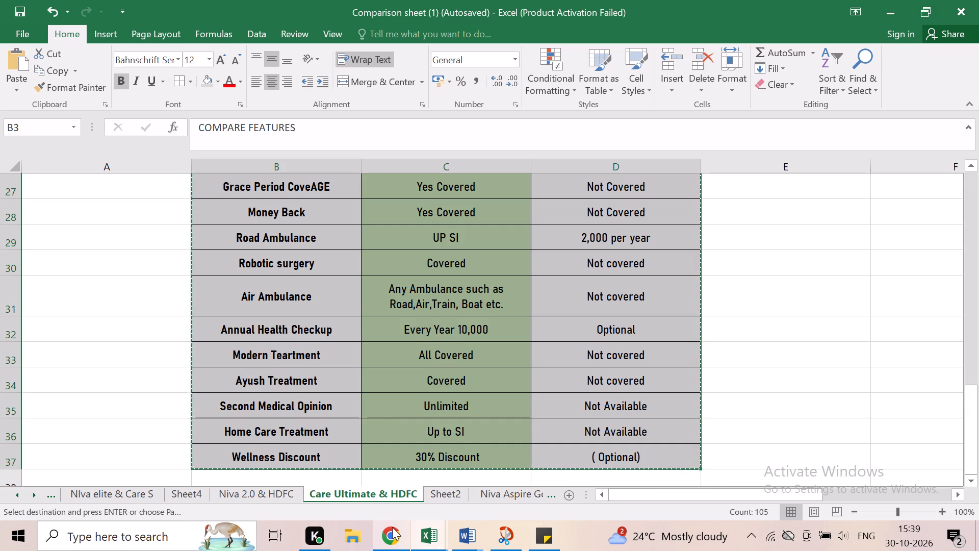
# Switch to the Chrome window with the Care Health Insurance page.
pyautogui.click(392, 481)
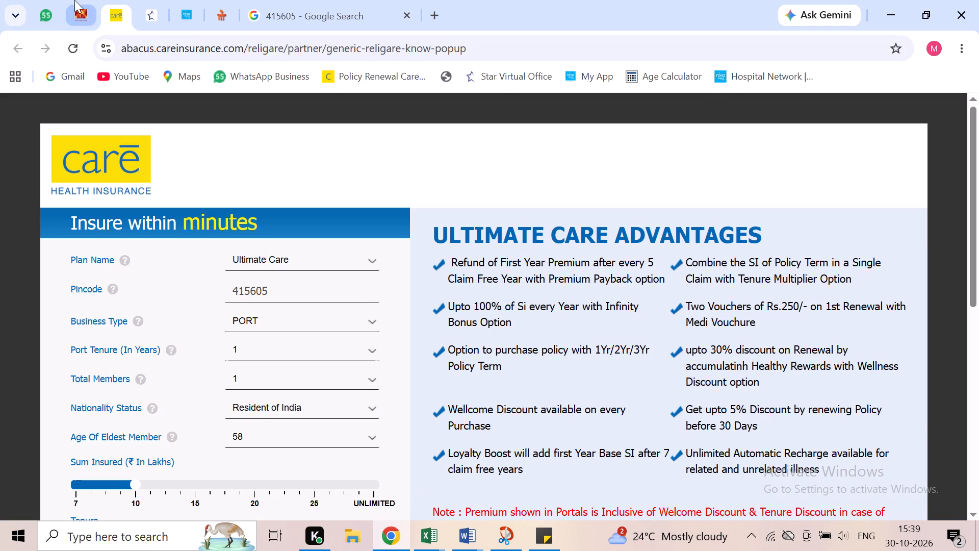